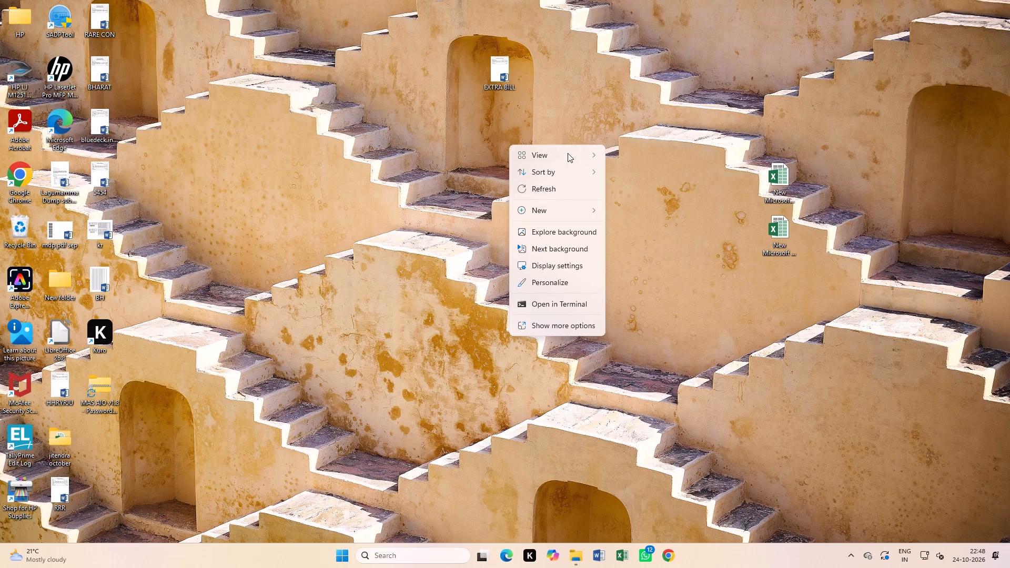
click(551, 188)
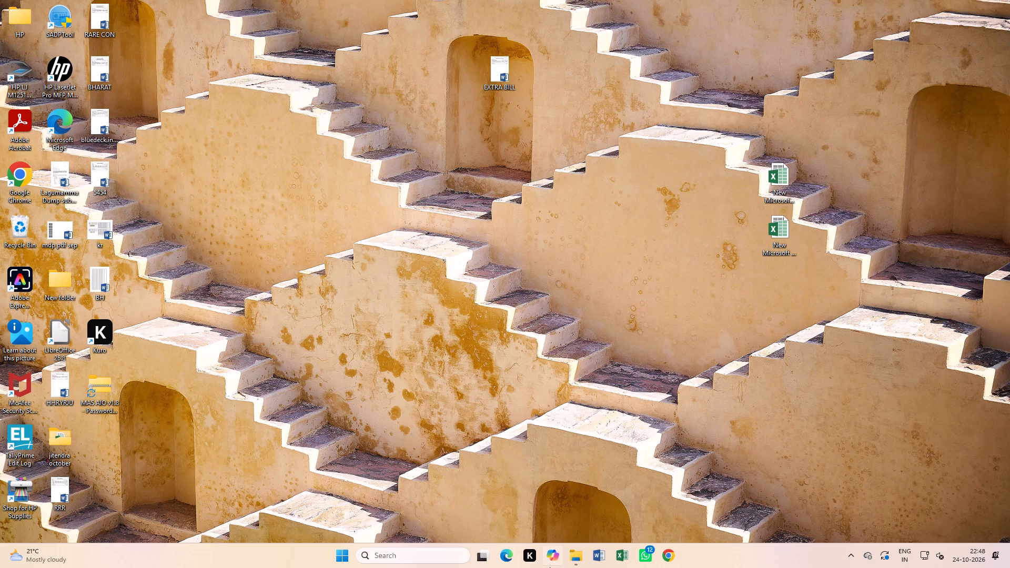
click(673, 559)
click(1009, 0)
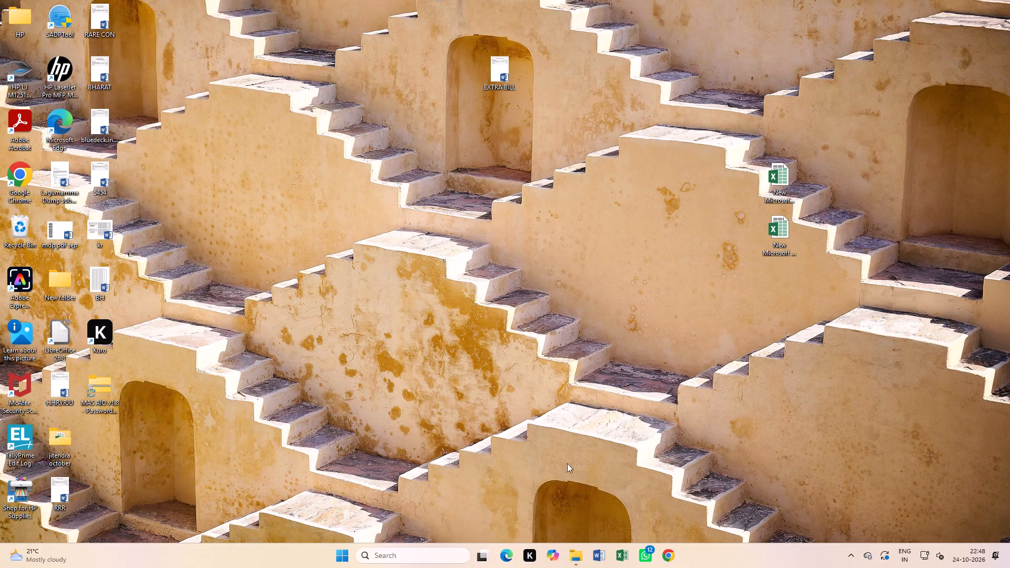
Open the DIESEL OCT workbook from the OCTOBER folder inside ALL on USB Drive (D:), dismissing the Office activation notice.
click(584, 556)
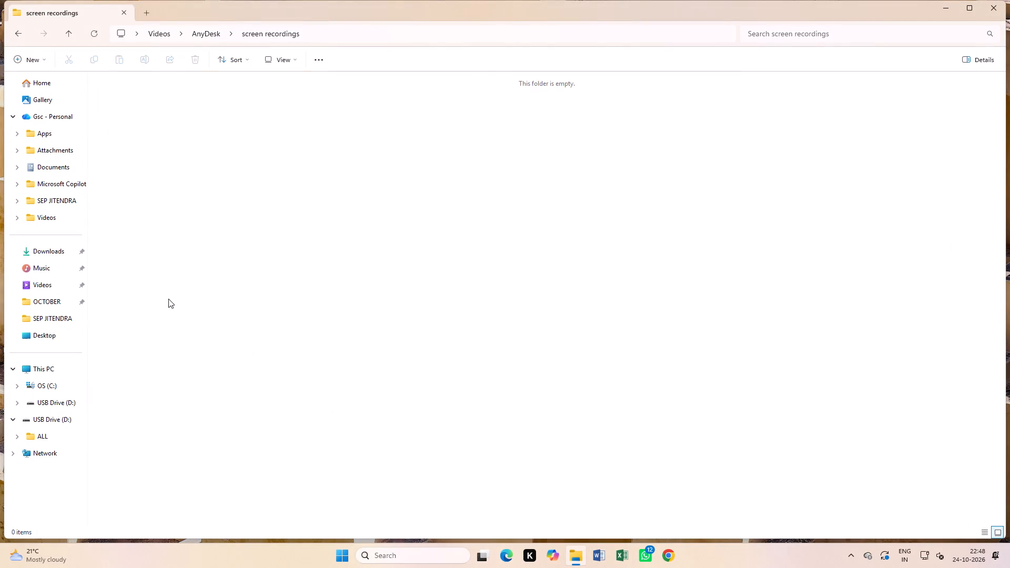
click(56, 440)
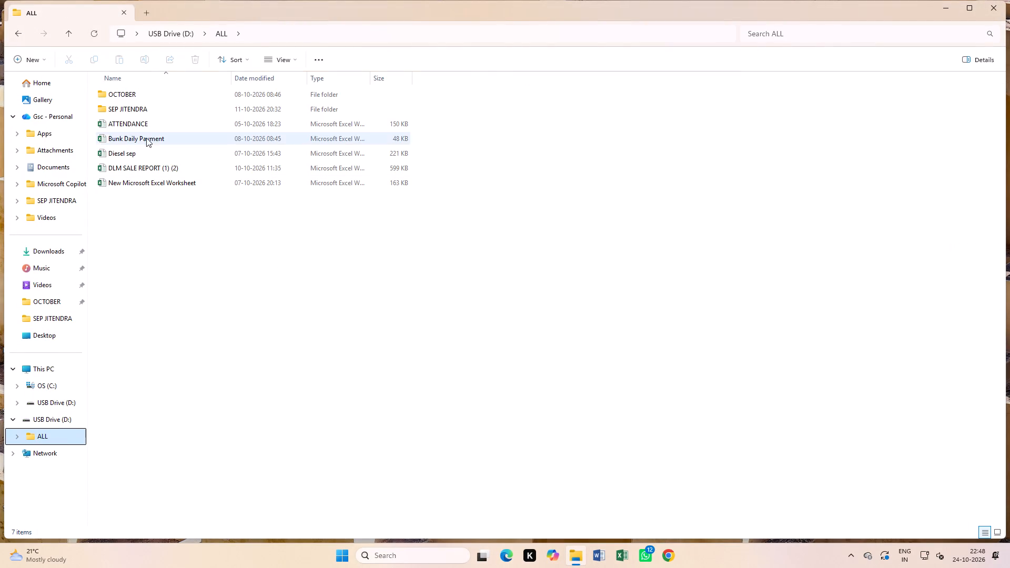
double_click(137, 90)
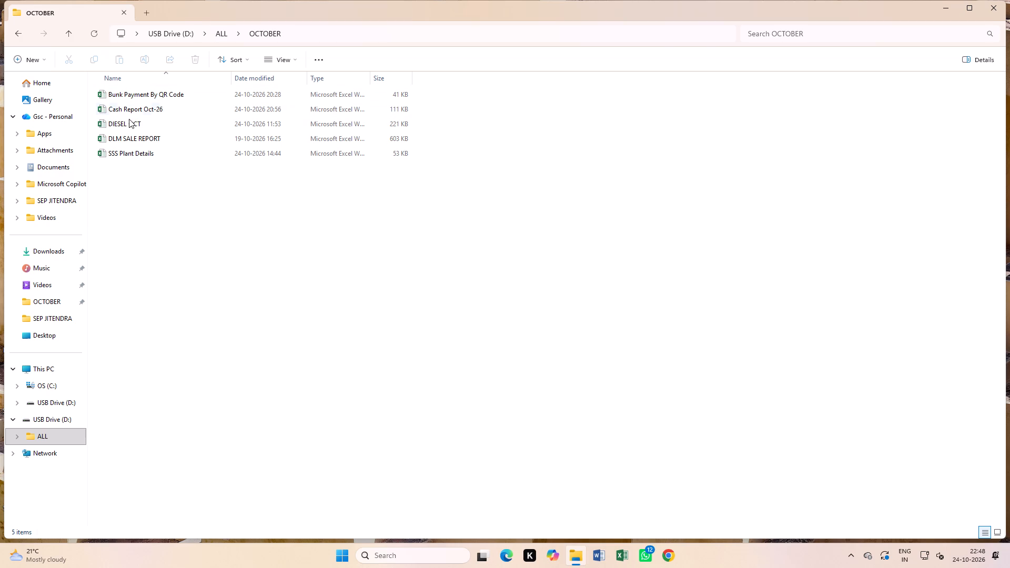
double_click(128, 126)
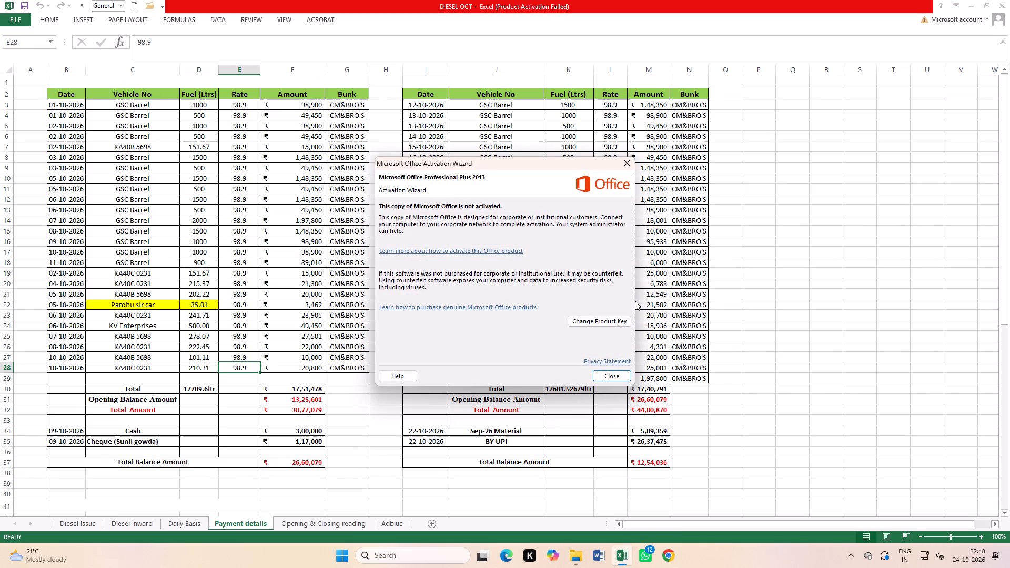
click(611, 379)
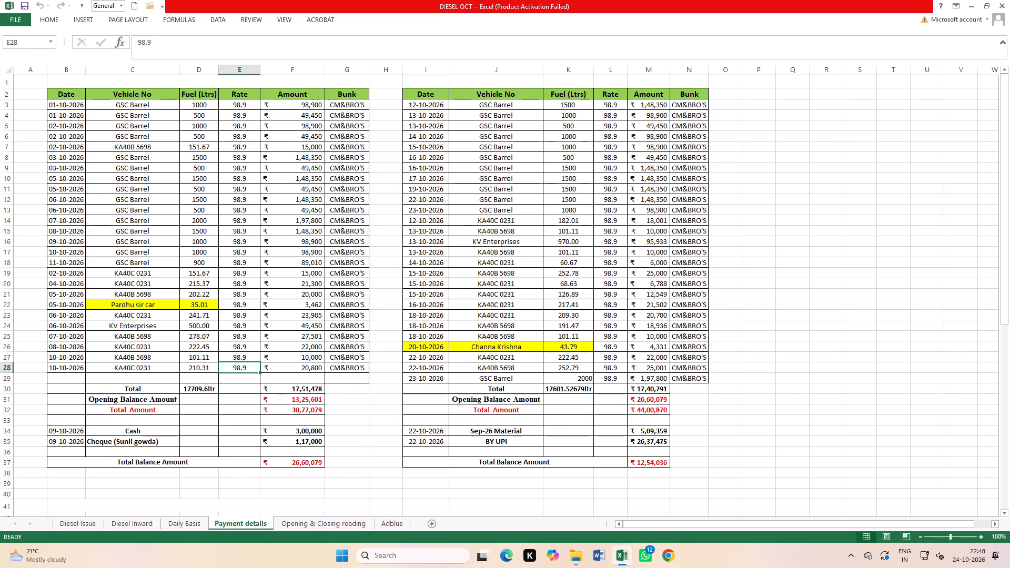
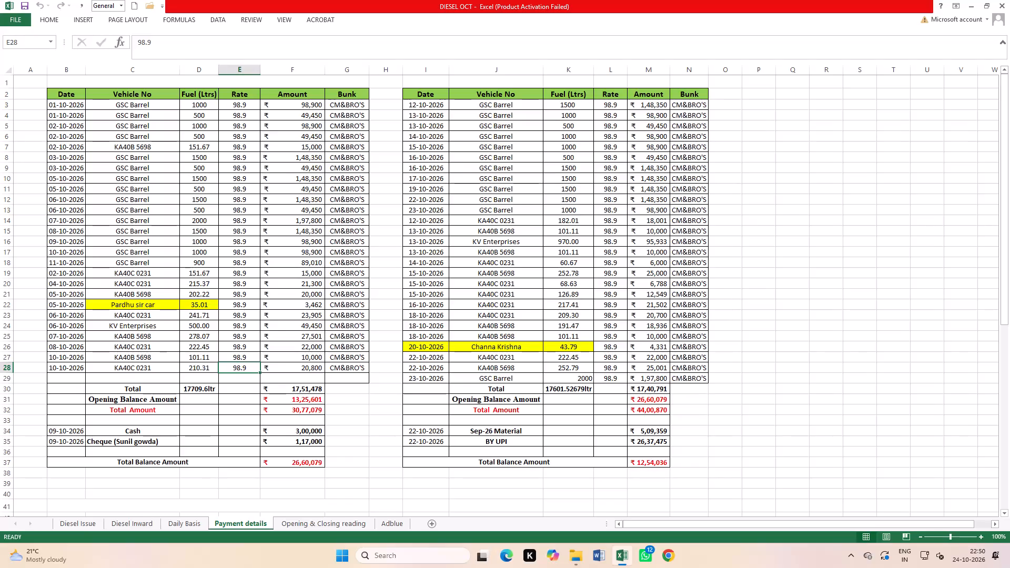
On the Diesel Issue sheet, enter 100 for boulders vehicle 5151 in the 24-08-2026 row.
click(83, 525)
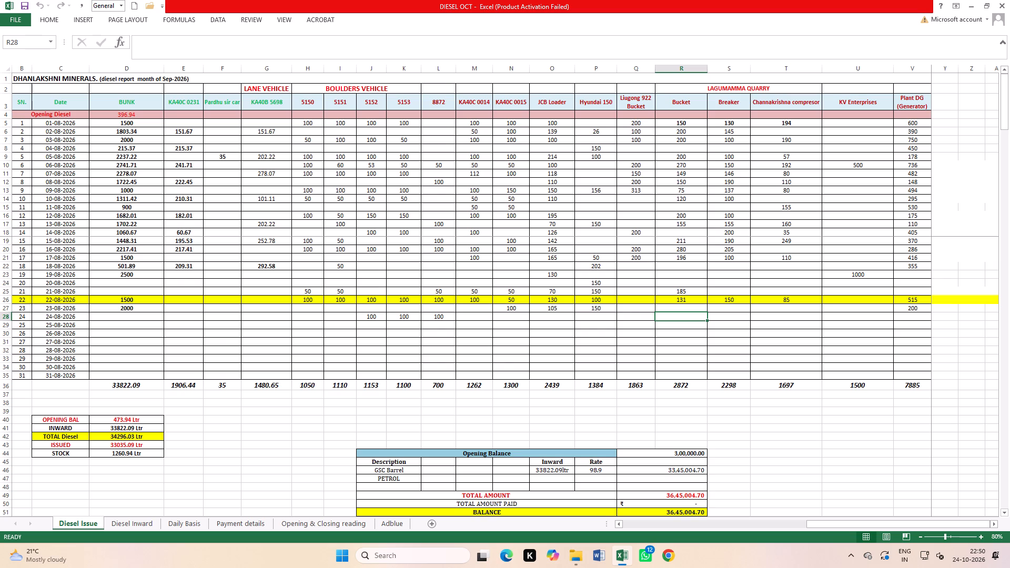
click(338, 315)
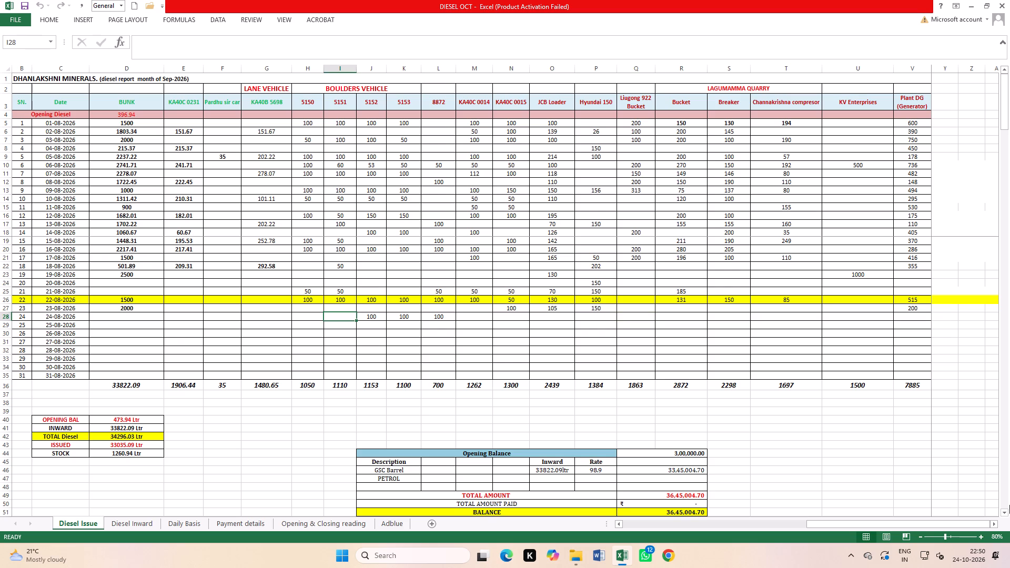
text(100)
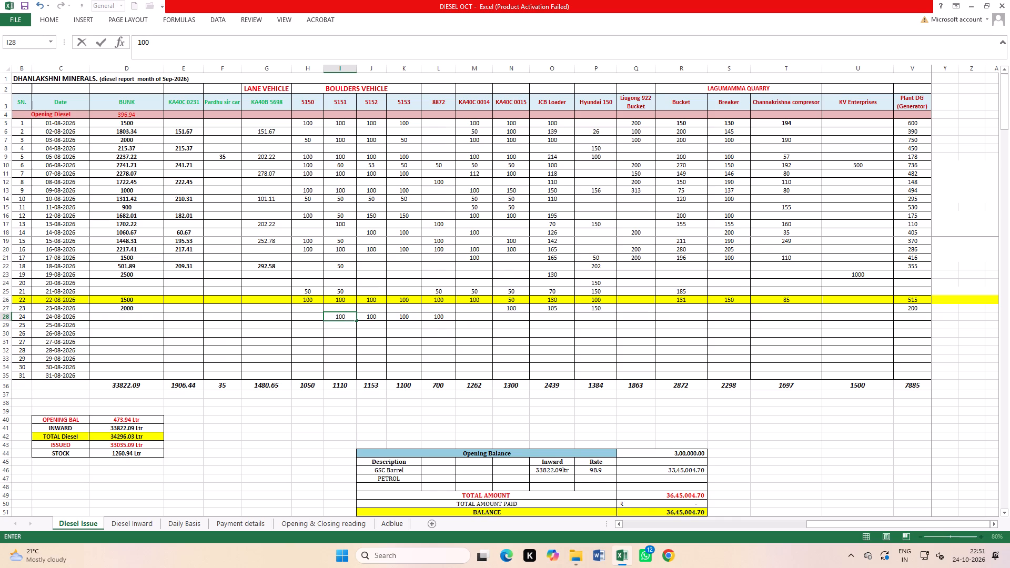
Remove the yellow highlight from the entire 22-08-2026 row.
click(6, 302)
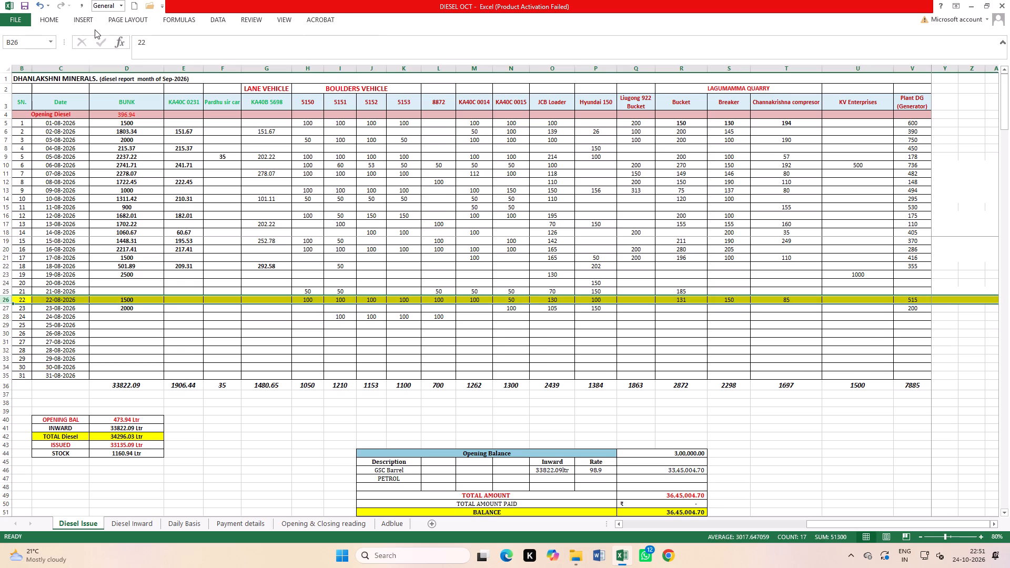
click(59, 19)
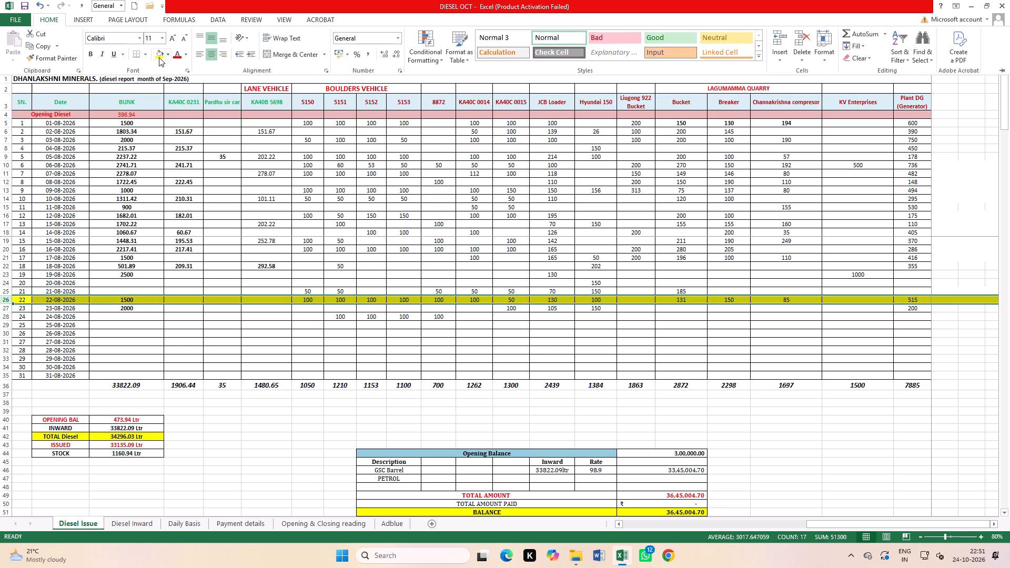
click(165, 55)
click(160, 79)
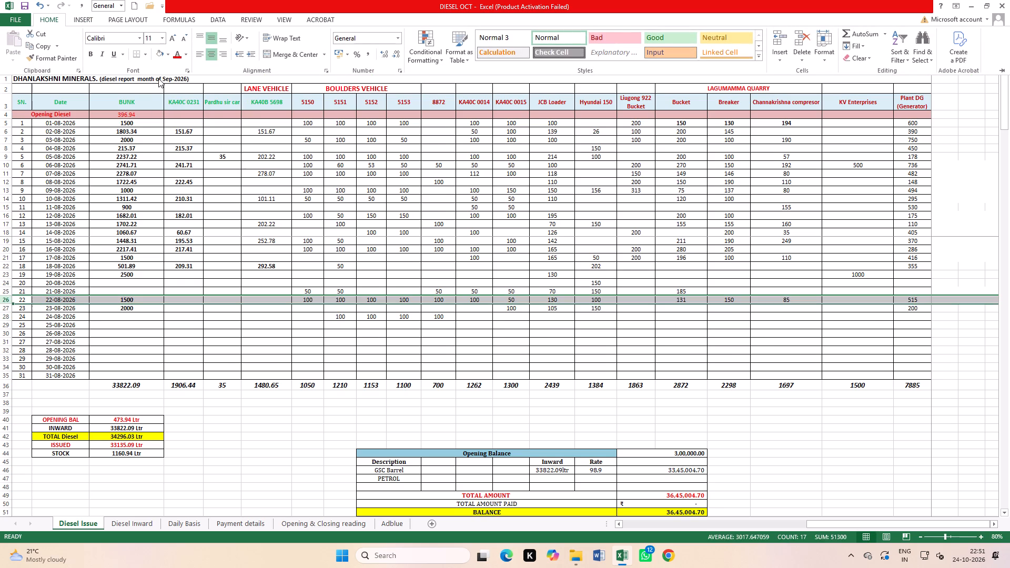
Highlight the entire 24-08-2026 row with a yellow fill.
click(5, 318)
click(5, 318)
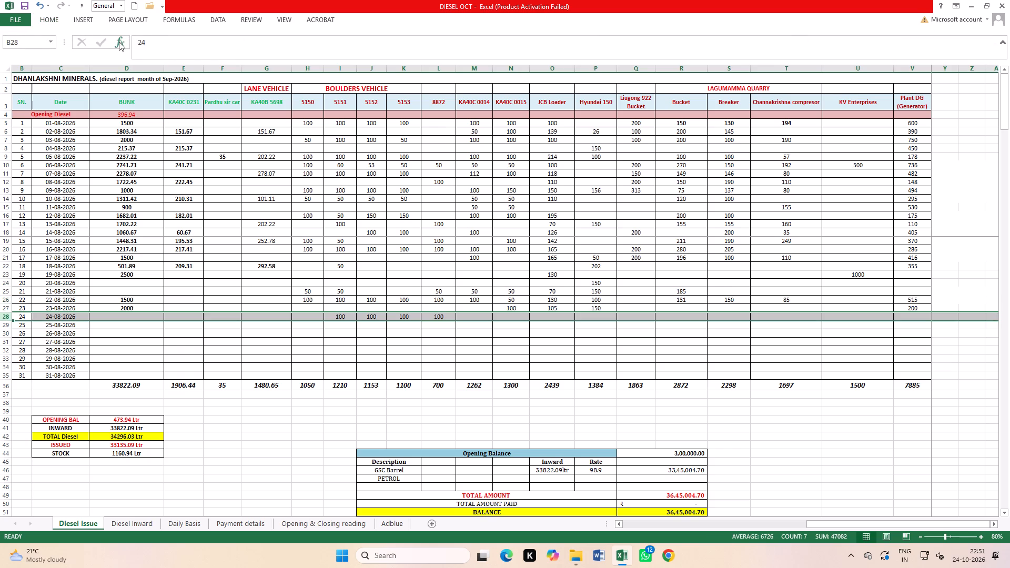
click(48, 21)
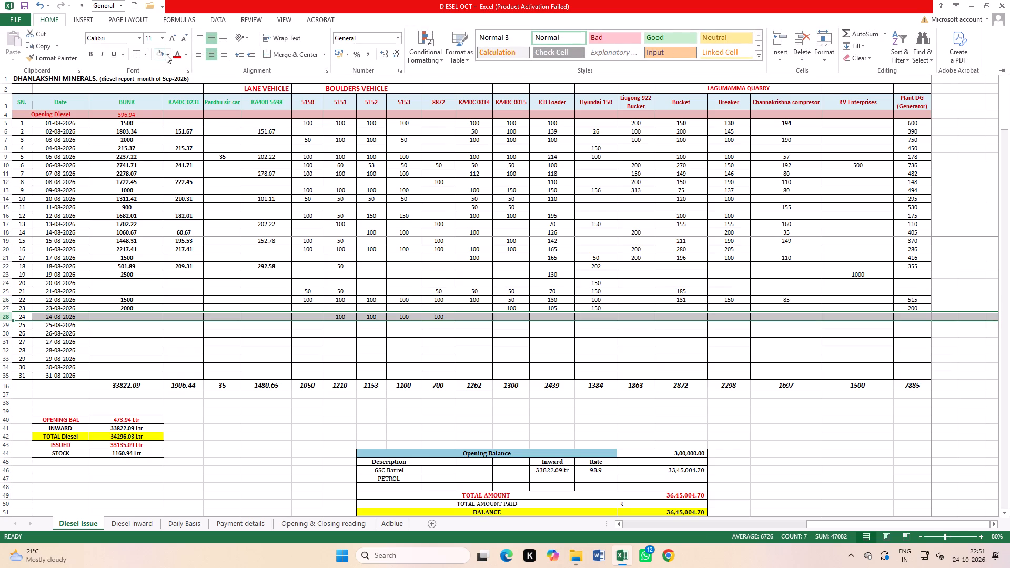
click(166, 54)
click(185, 138)
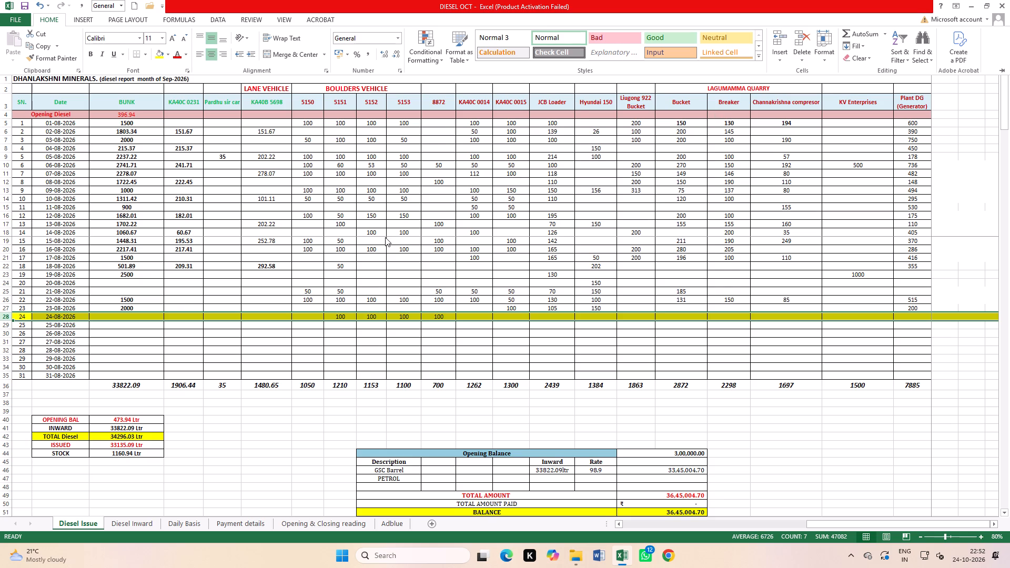
Enter 1000 in the BUNK column of the 24-08-2026 row.
click(124, 315)
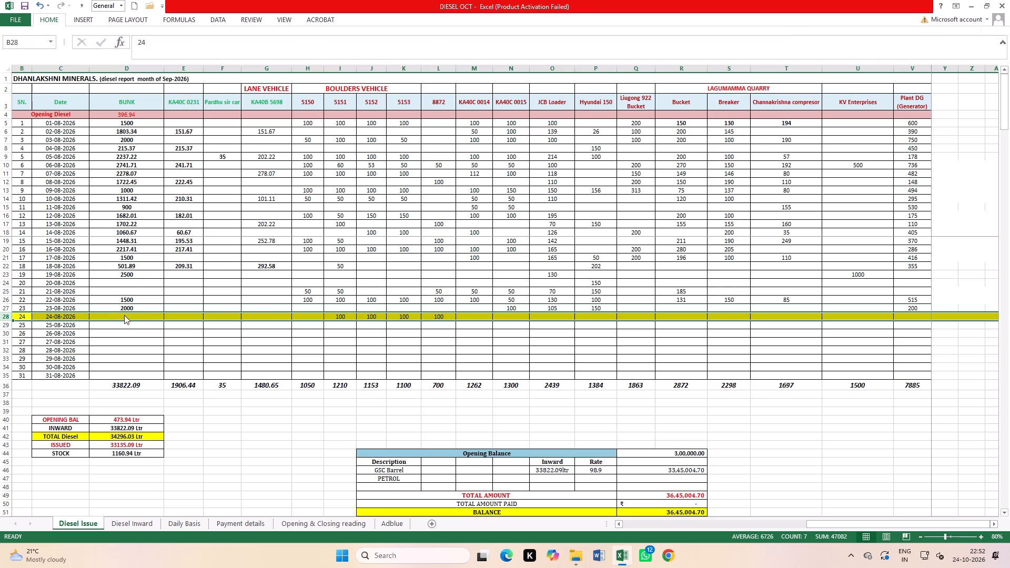
click(124, 315)
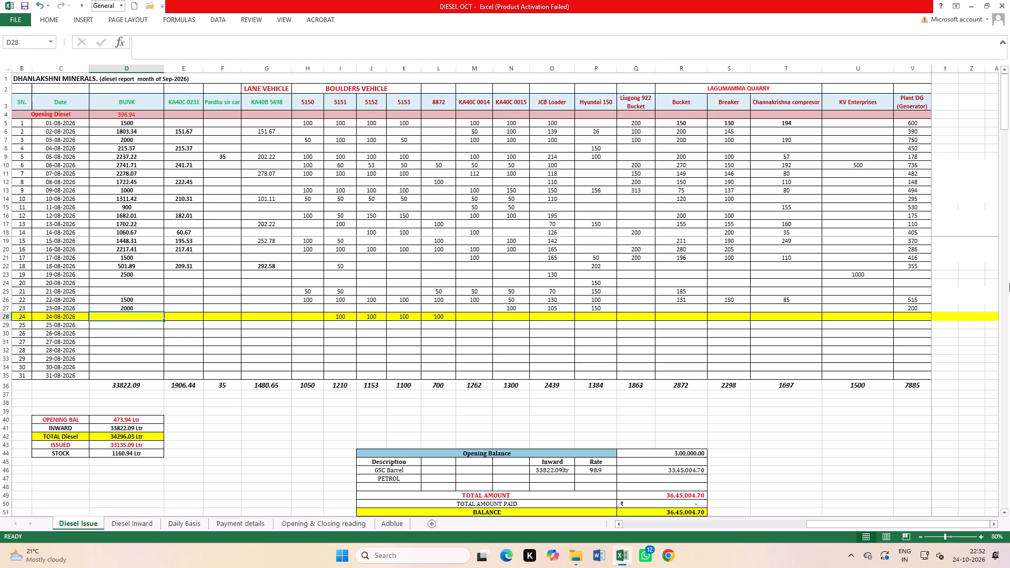
text(1000)
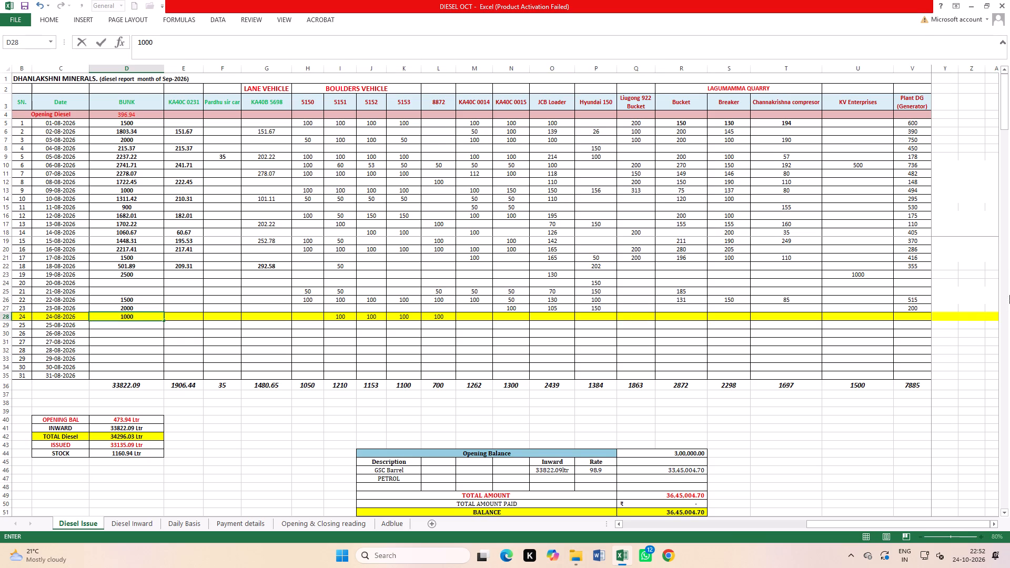
click(339, 338)
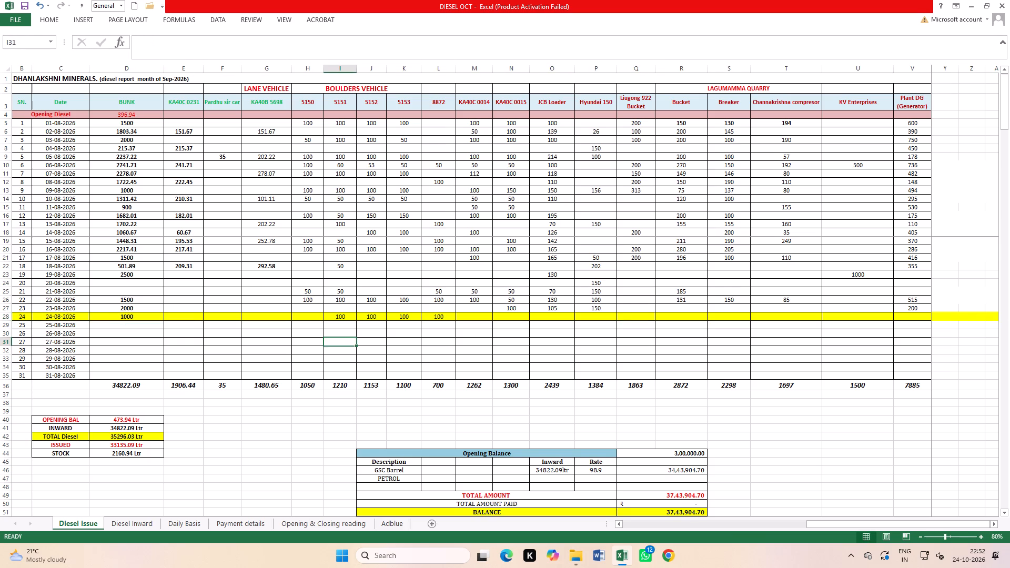
click(337, 319)
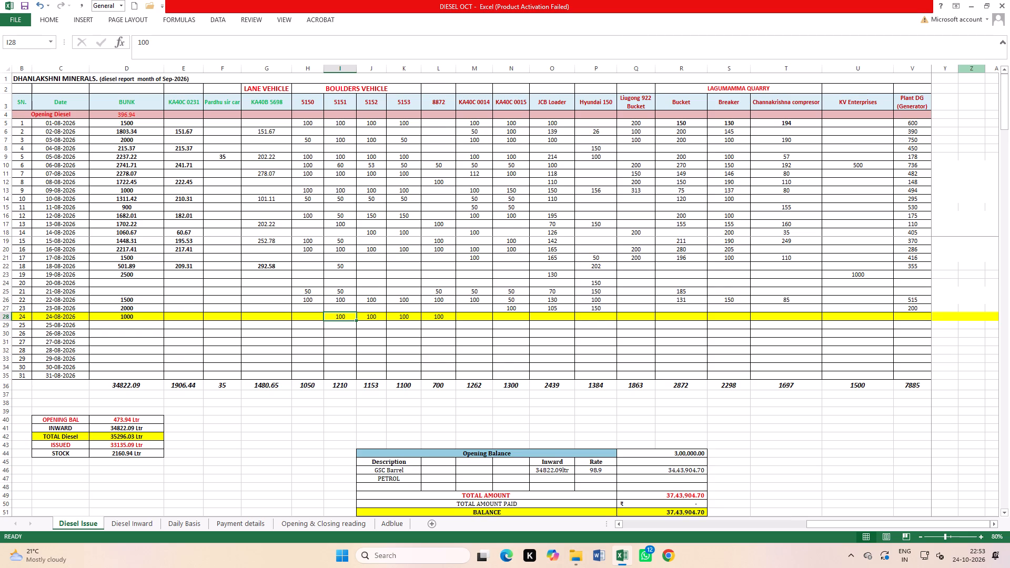
click(479, 317)
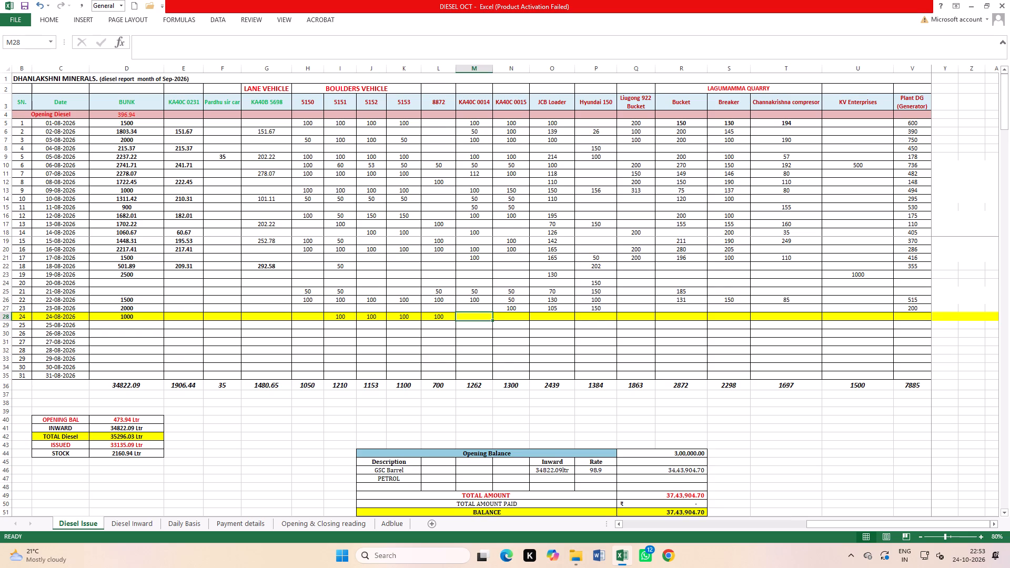
text(100)
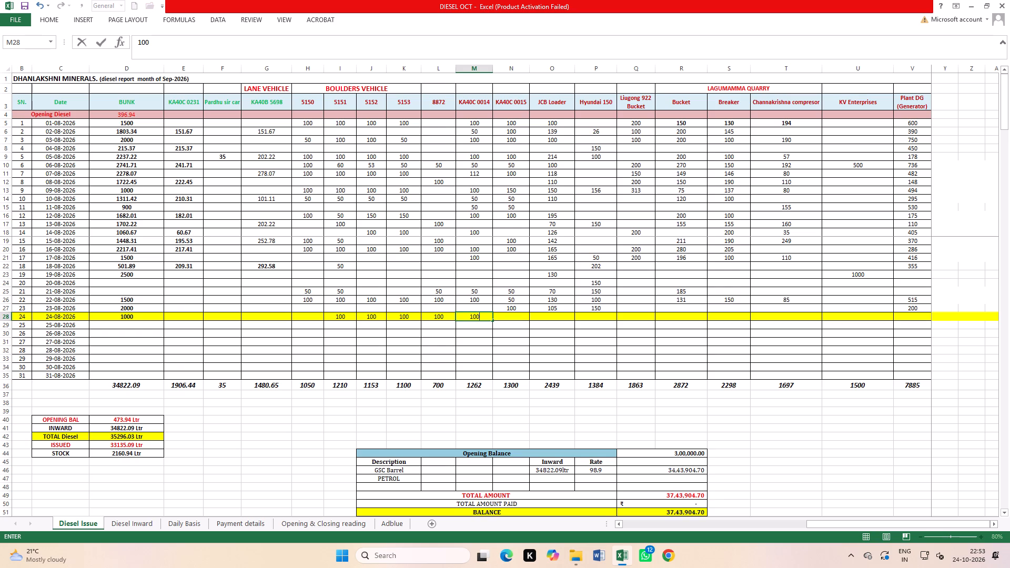
key(Right)
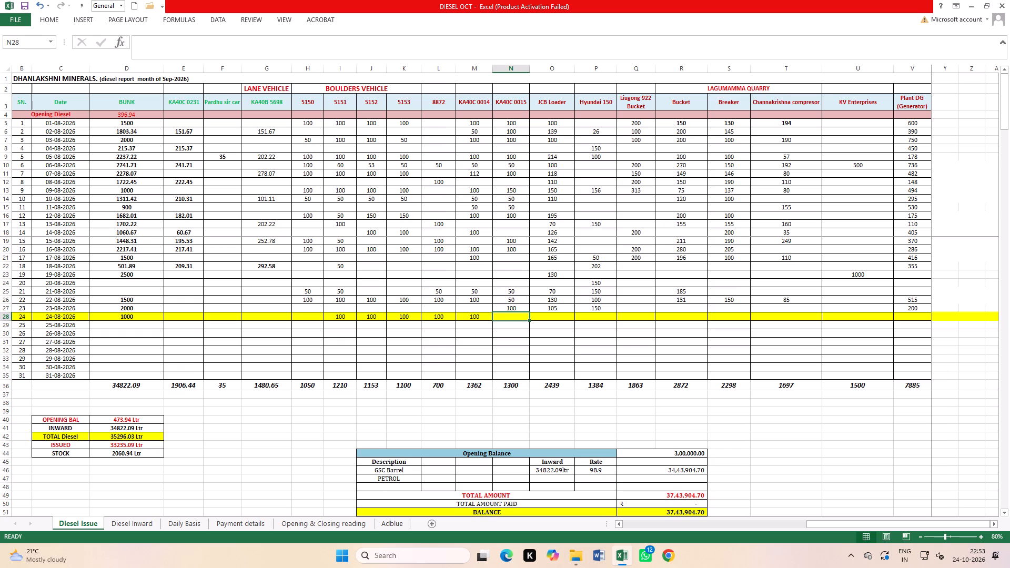
click(556, 317)
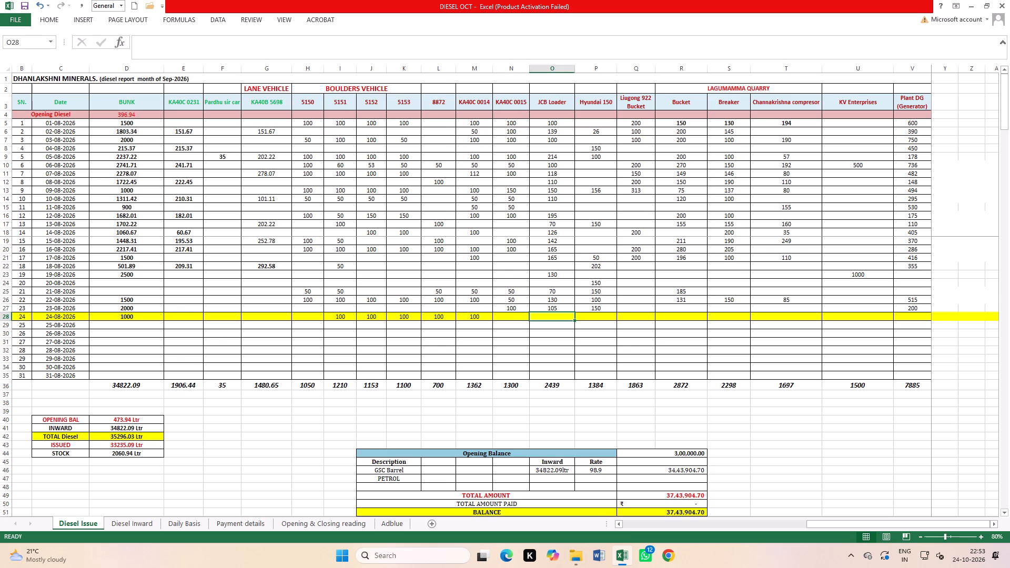
text(85)
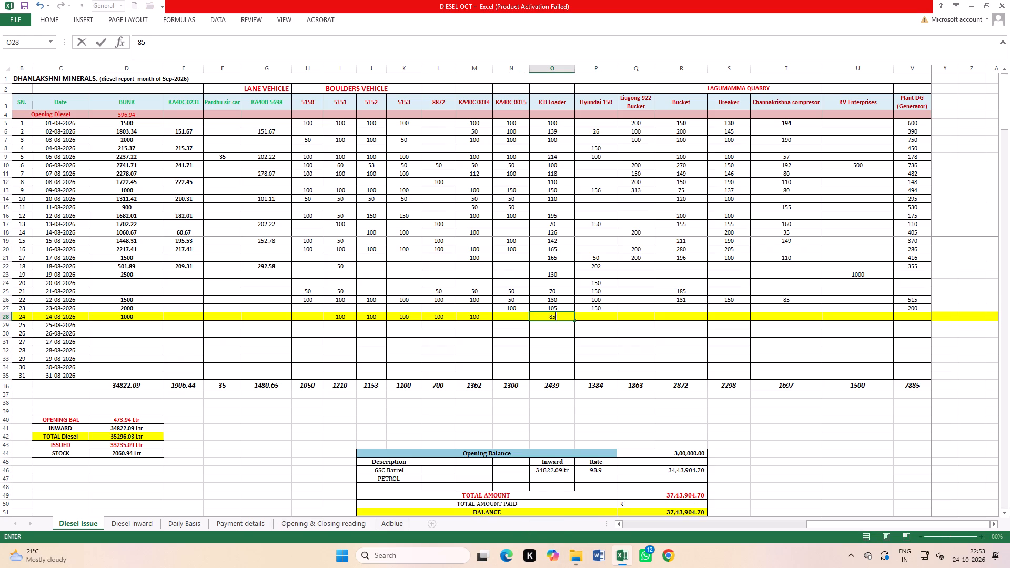
click(516, 317)
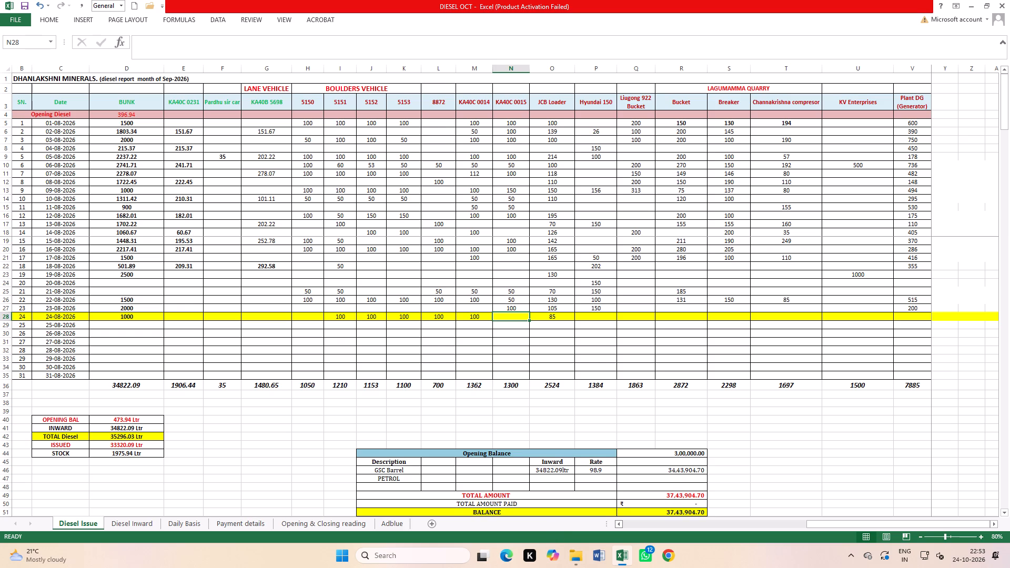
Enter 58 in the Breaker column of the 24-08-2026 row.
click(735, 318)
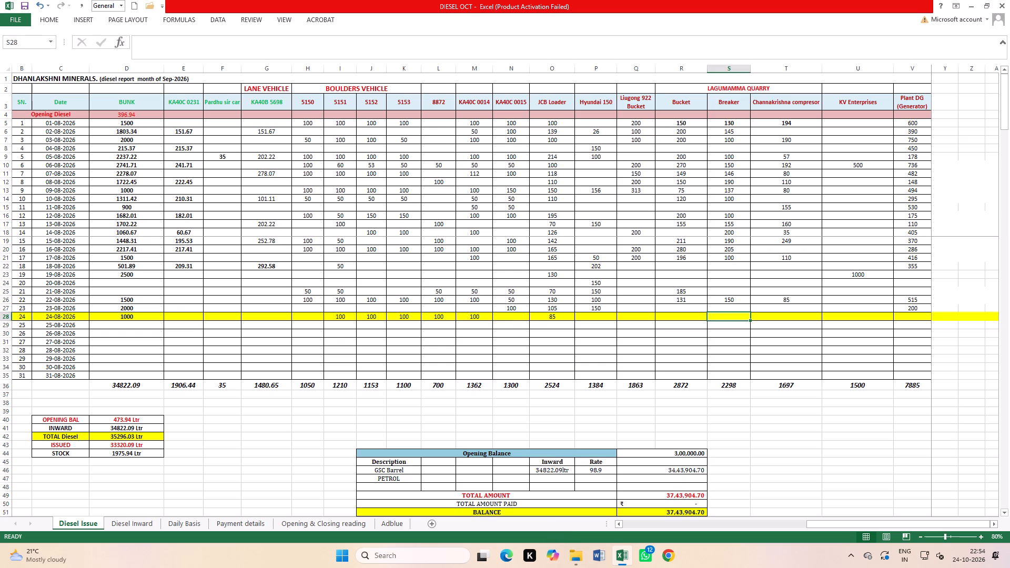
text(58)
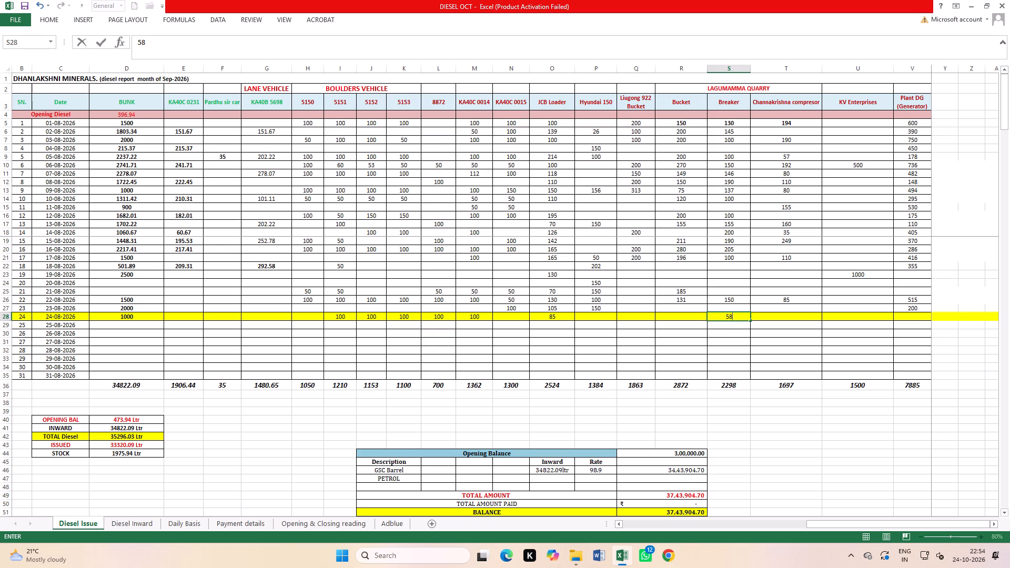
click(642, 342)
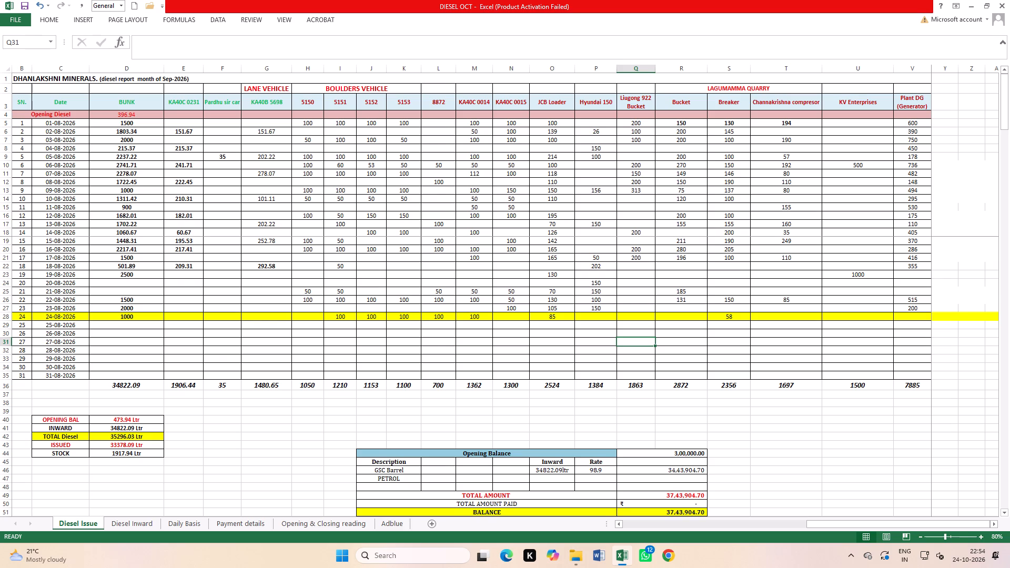
In the 24-08-2026 row under LAGUMAMMA QUARRY, enter 241 for the Bucket and 58 for the compresor.
click(679, 317)
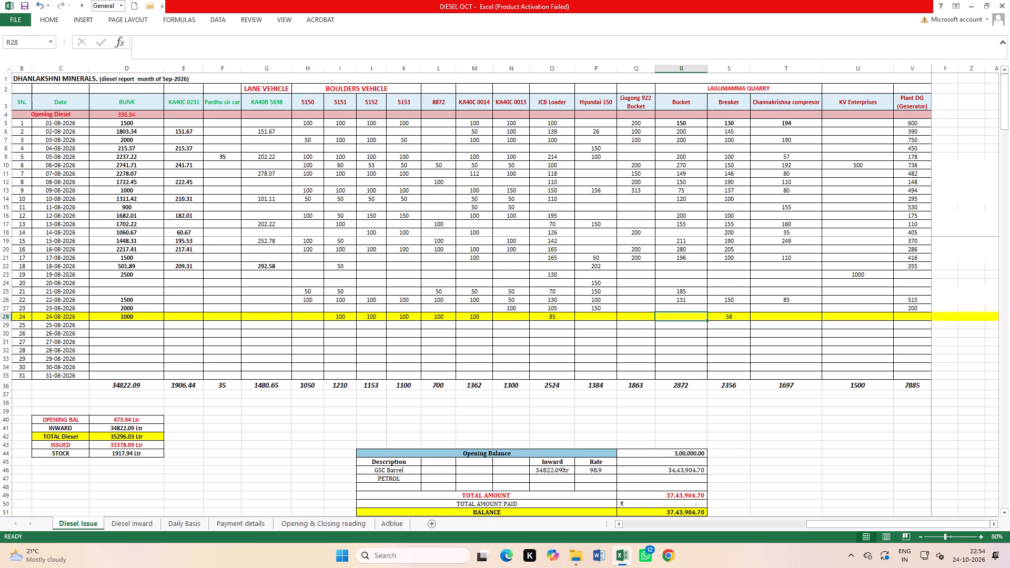
text(241)
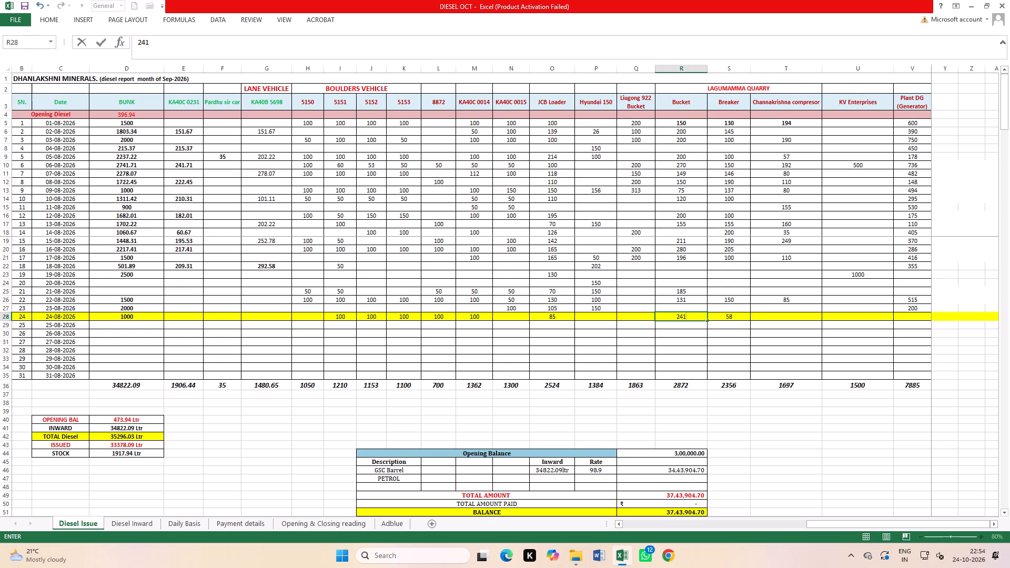
click(739, 319)
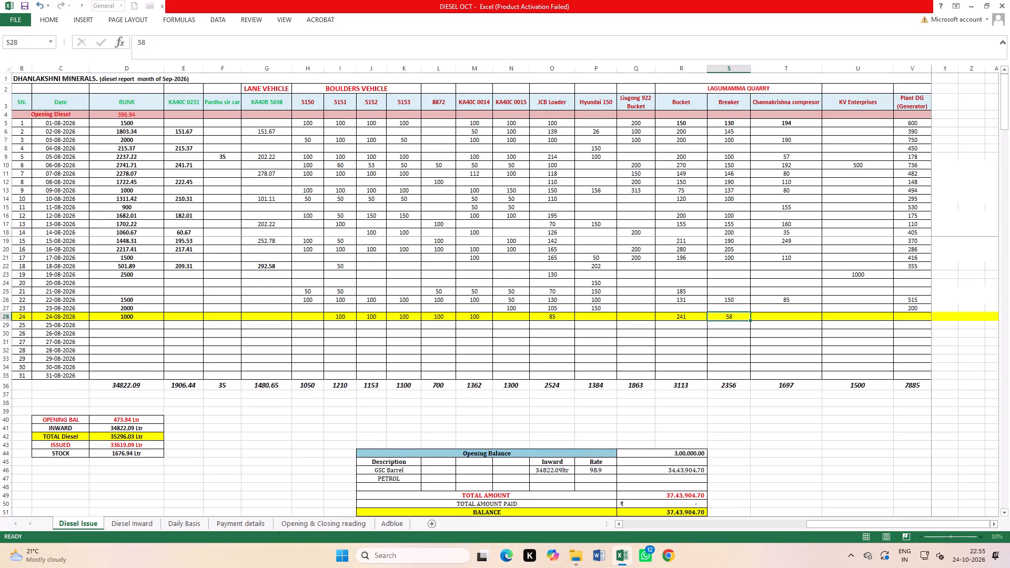
click(789, 317)
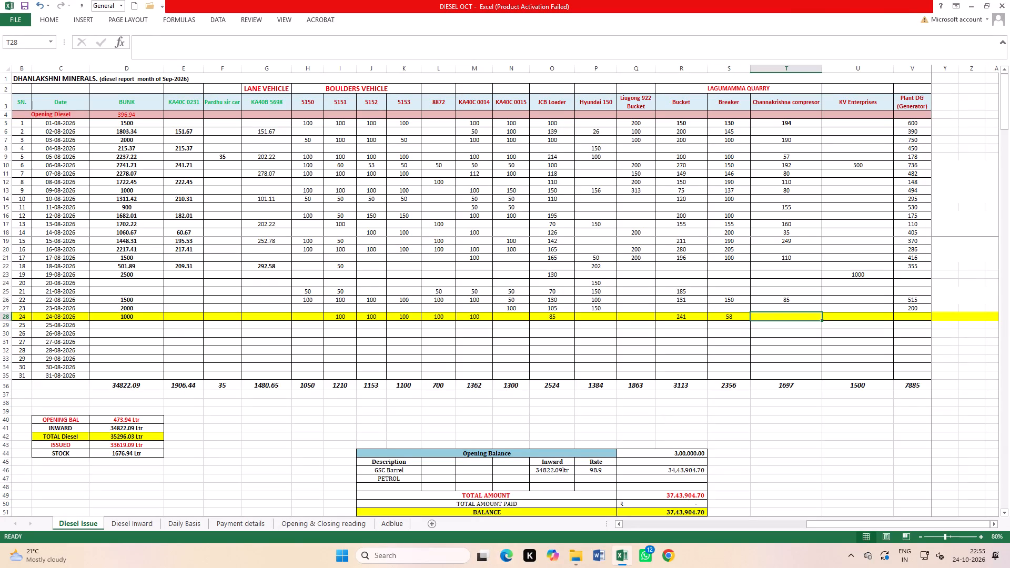
text(58)
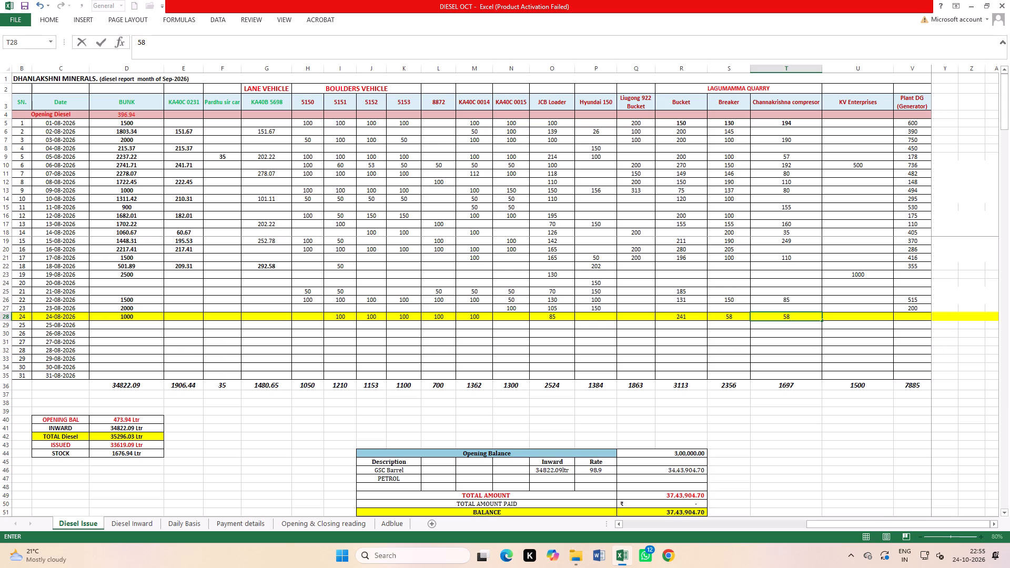
Set the Breaker value in the 24-08-2026 row to 170.
click(725, 318)
double_click(742, 317)
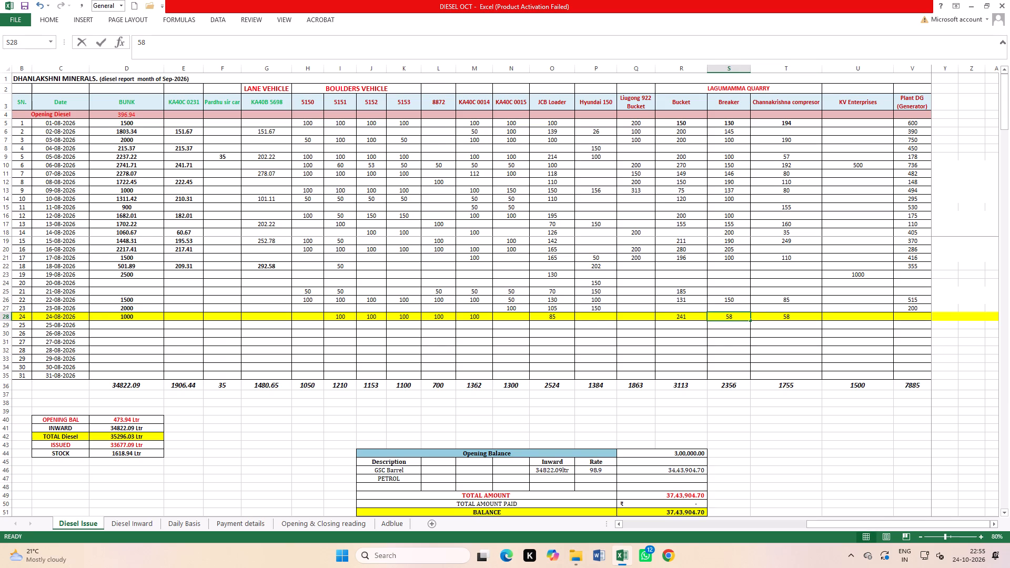
key(BackSpace)
key(BackSpace)
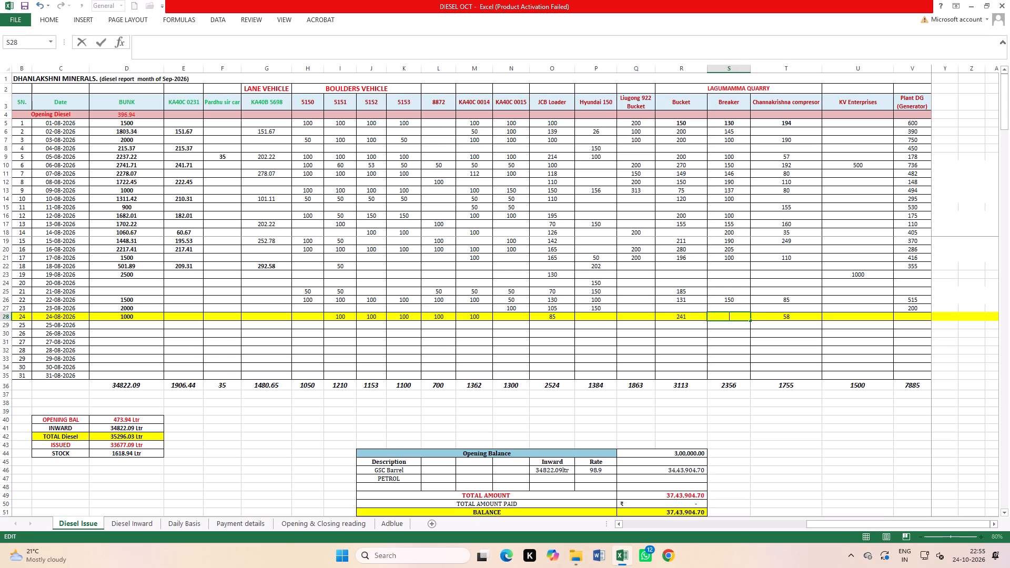
text(170)
click(797, 354)
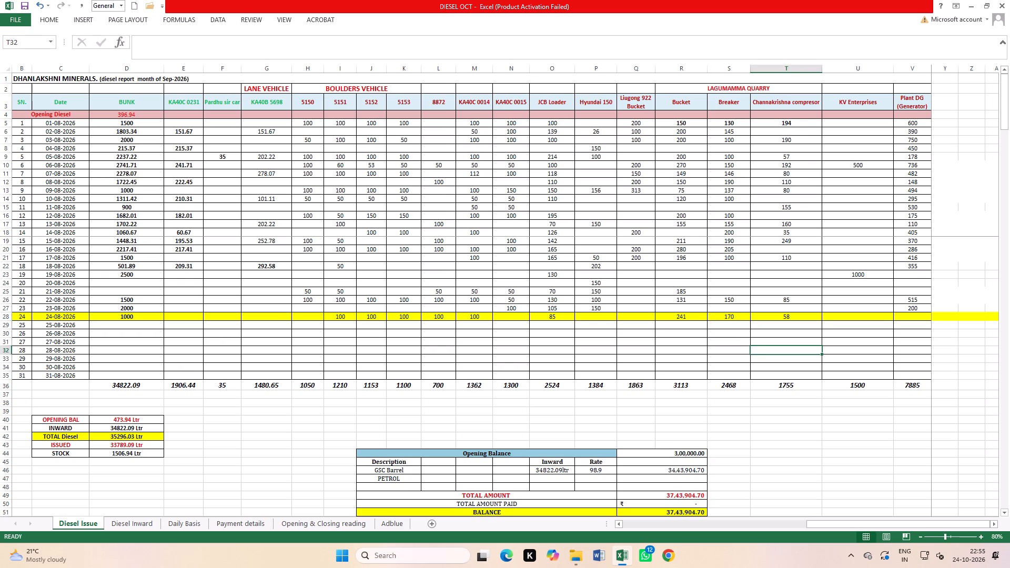
Enter 220 in the Plant DG (Generator) column of the 24-08-2026 row.
click(906, 316)
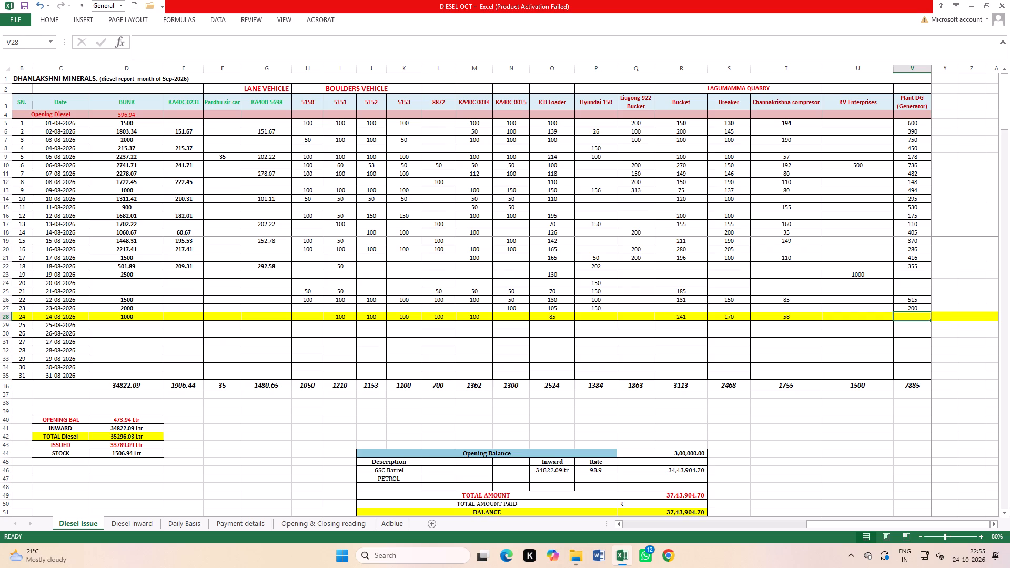
click(914, 319)
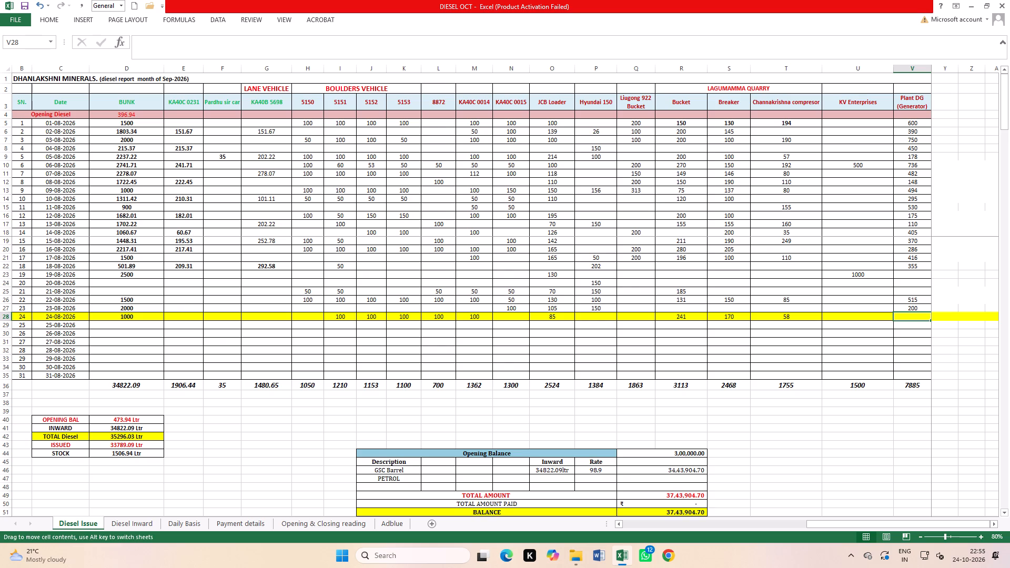
double_click(910, 316)
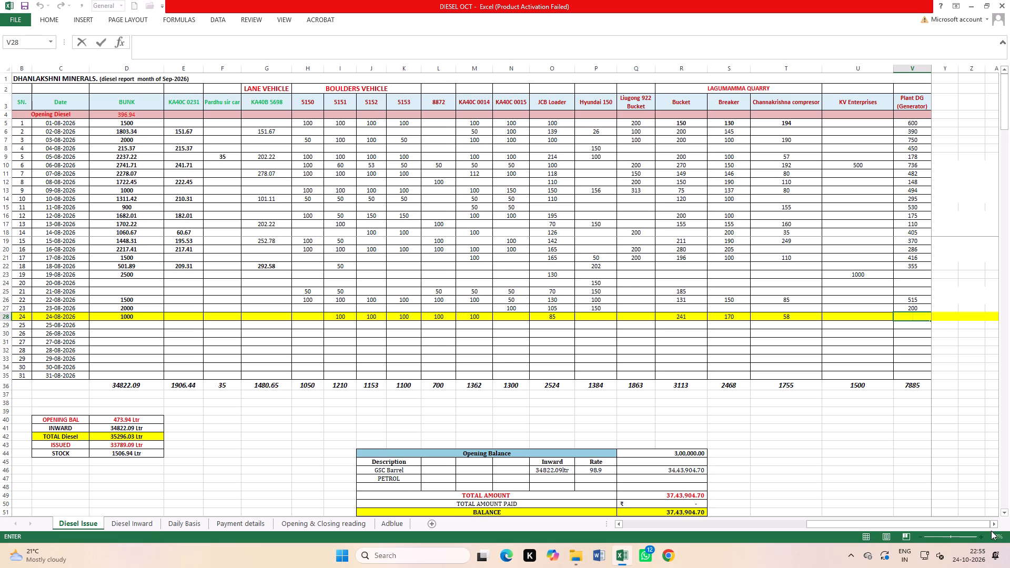
text(220)
click(873, 460)
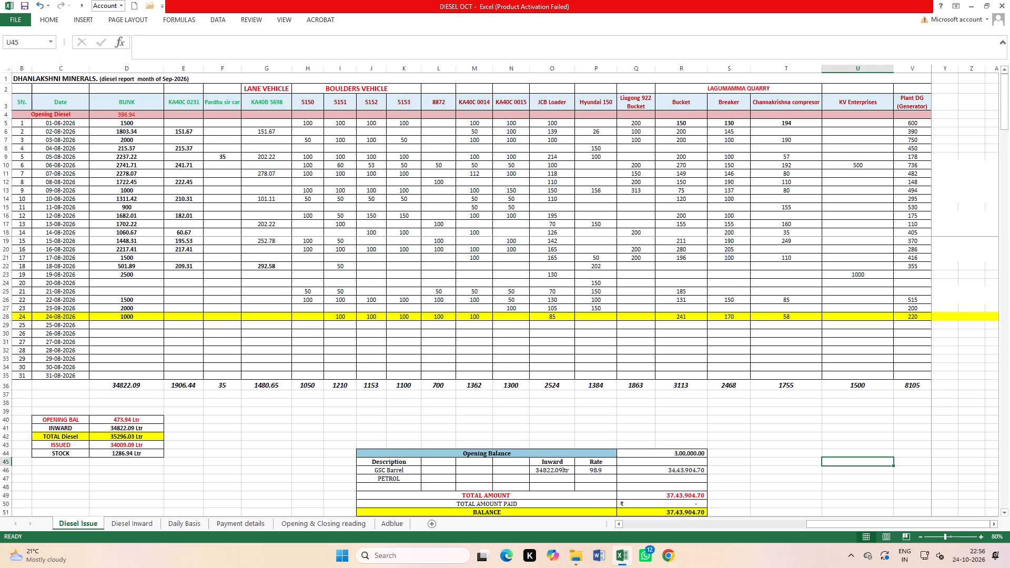
Change the compresor entry in the 24-08-2026 row under LAGUMAMMA QUARRY to the formula =58+90.
click(785, 320)
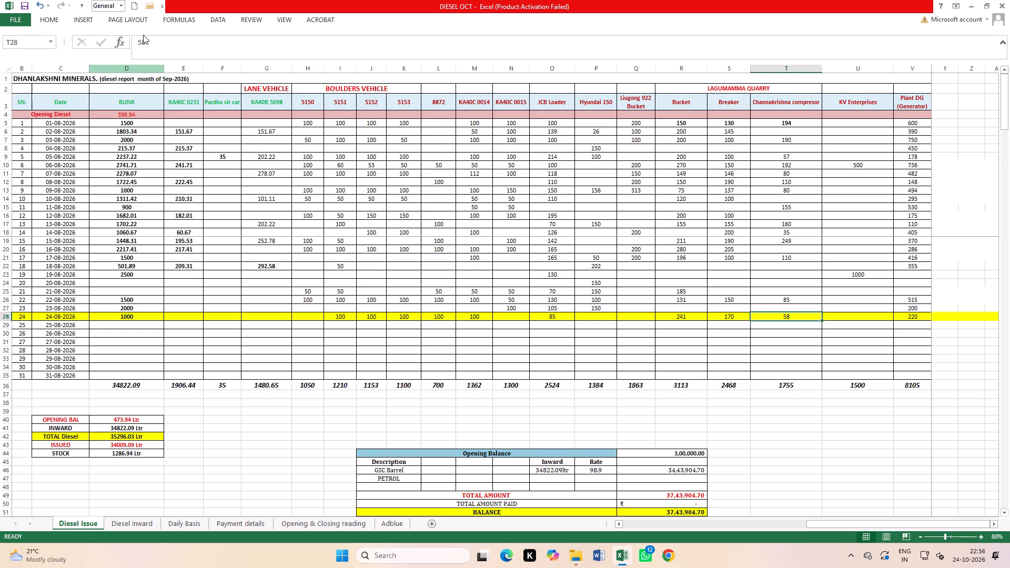
click(133, 42)
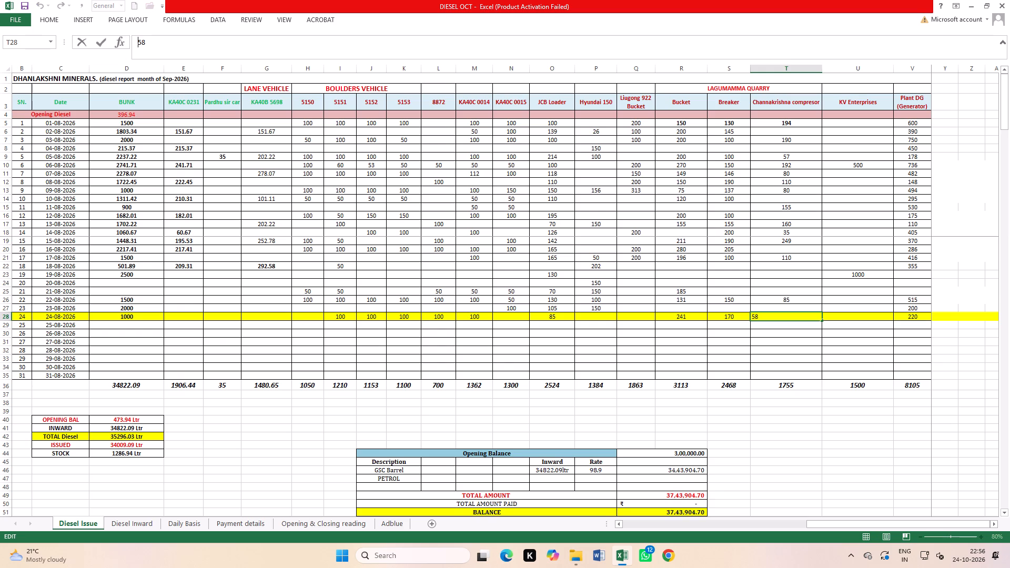
key(equal)
click(173, 48)
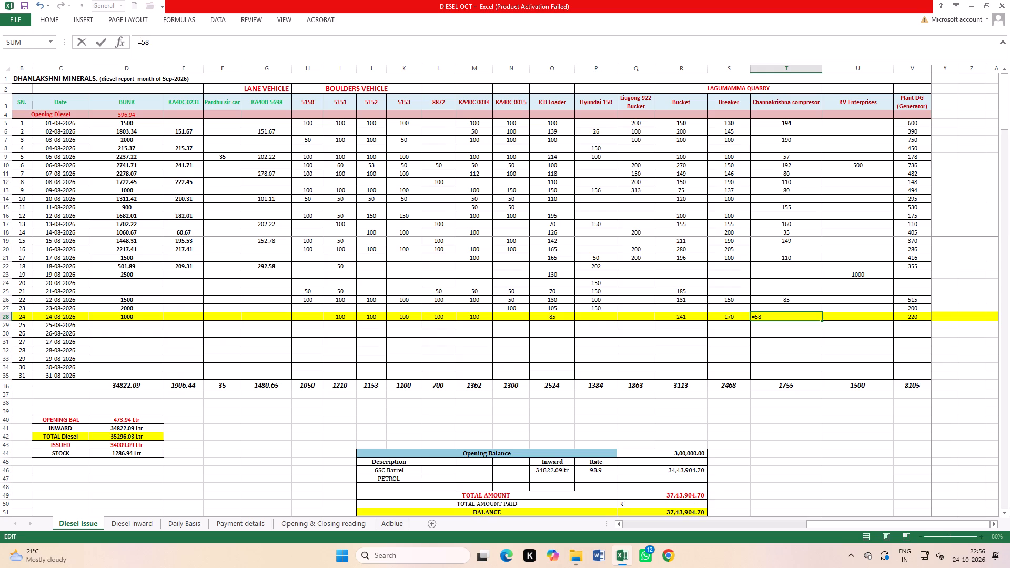
key(equal)
click(174, 49)
key(BackSpace)
key(plus)
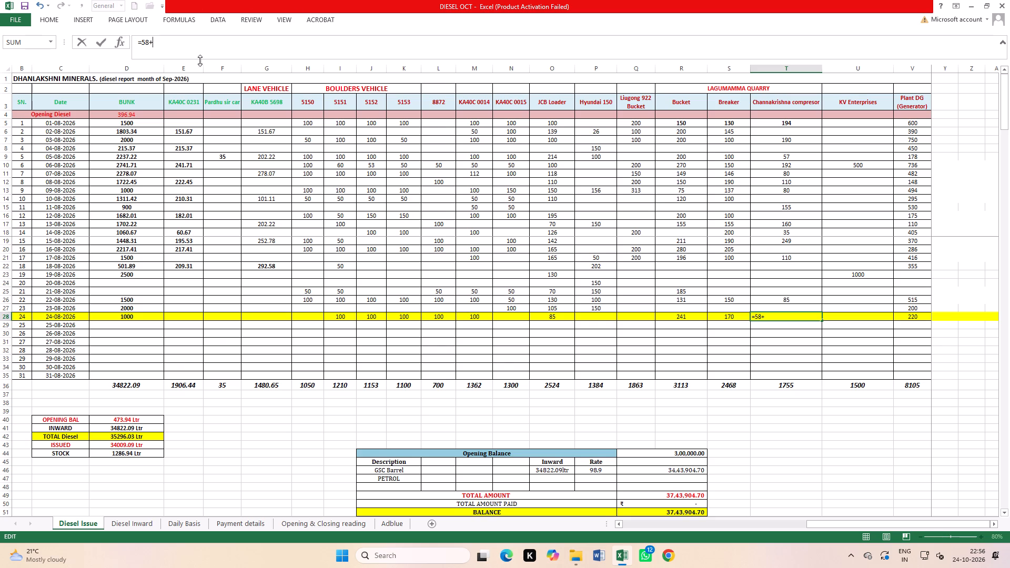
click(194, 57)
key(9)
key(0)
key(Return)
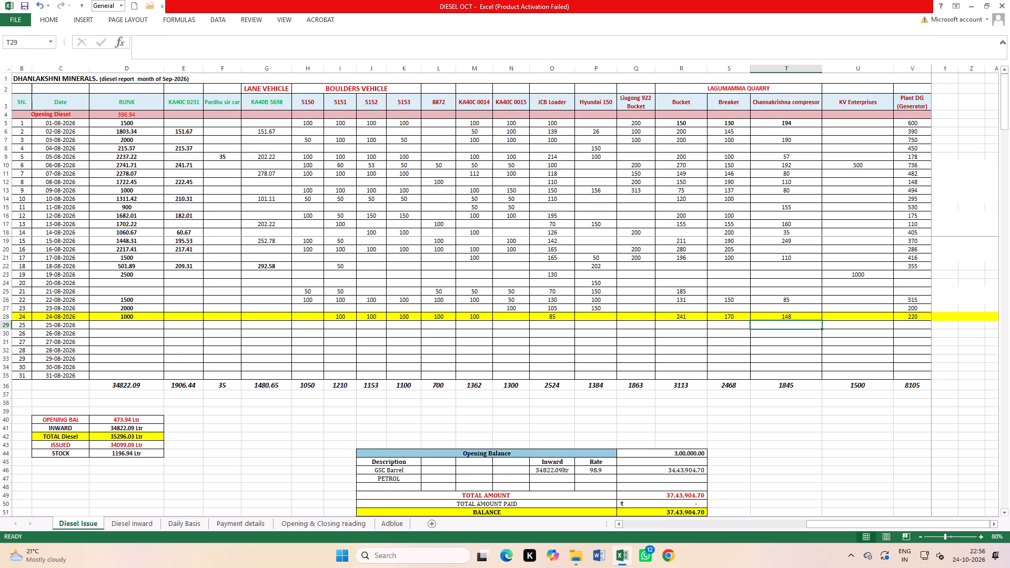
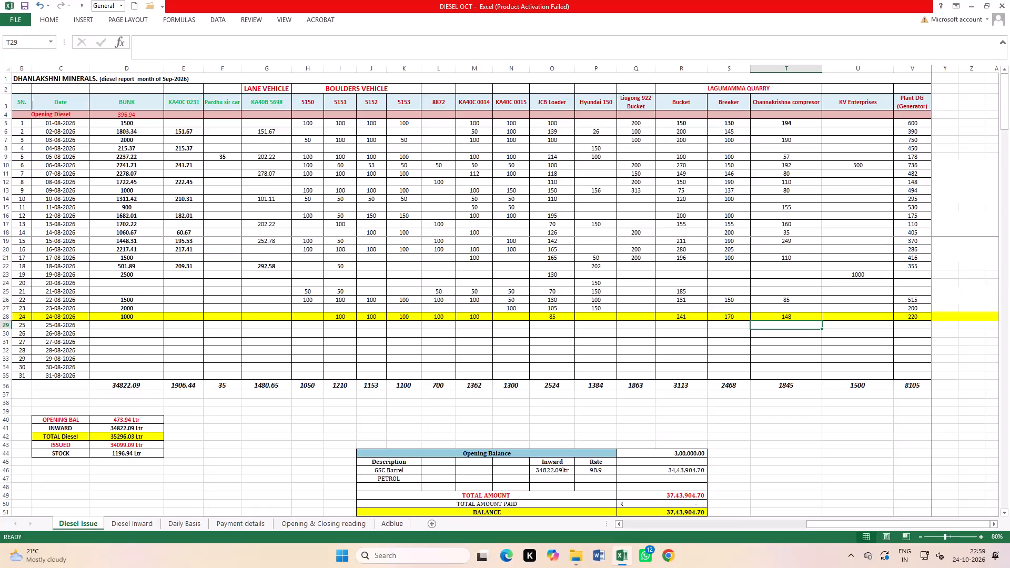
Set the Bucket value under LAGUMAMMA QUARRY in the 24-08-2026 row to 241.70.
double_click(686, 316)
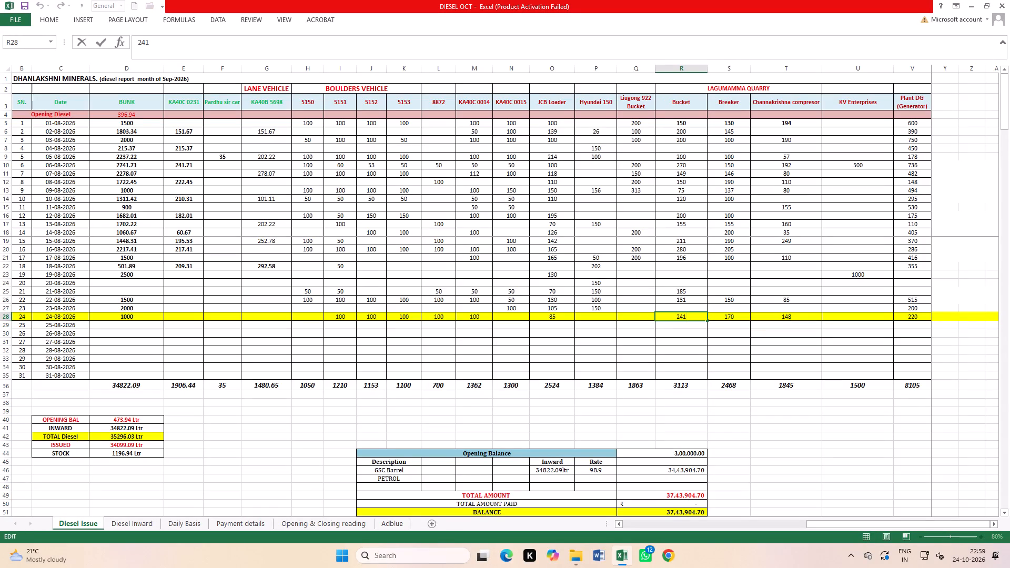
key(BackSpace)
key(2)
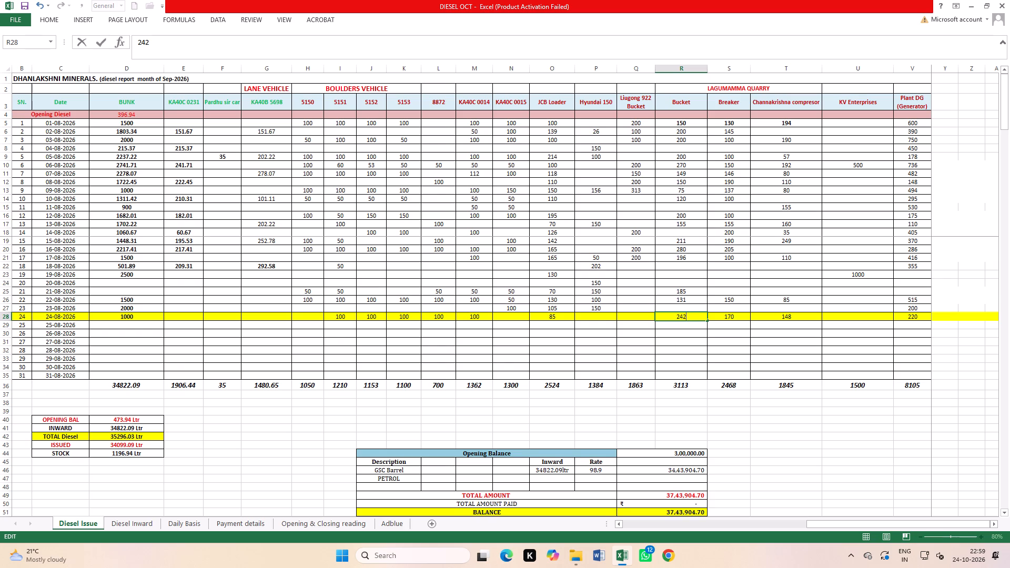
drag(692, 317, 684, 318)
key(1)
key(period)
text(70)
click(671, 335)
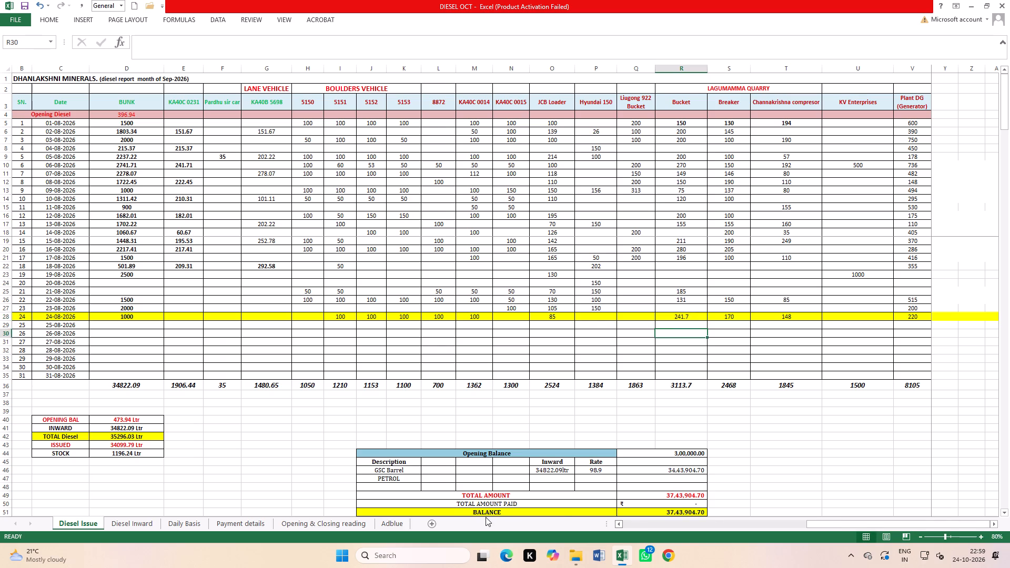
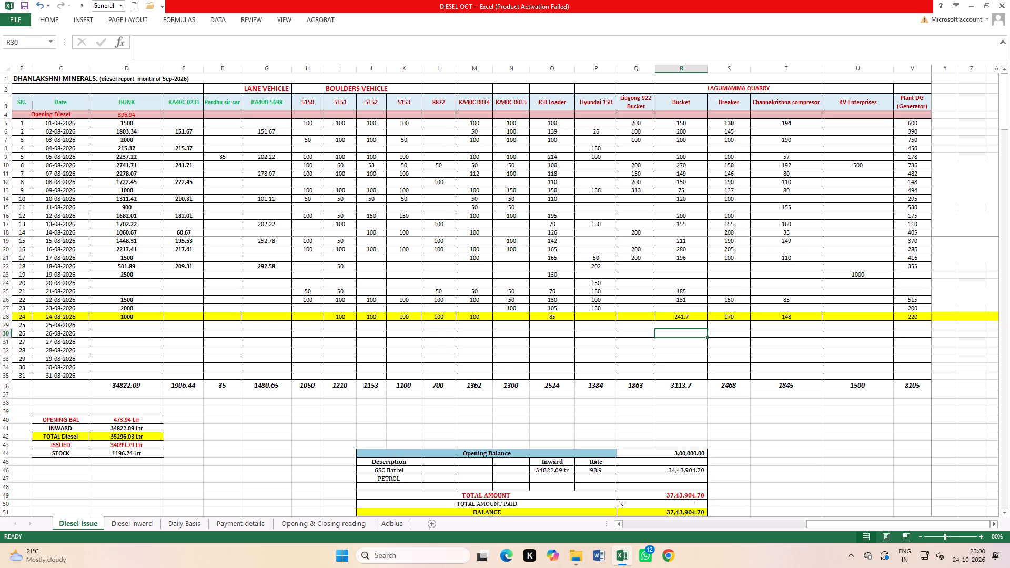
Check the sum of the diesel issued in the 24-08-2026 row, from vehicle 5151 across to Plant DG (Generator).
drag(337, 319, 851, 328)
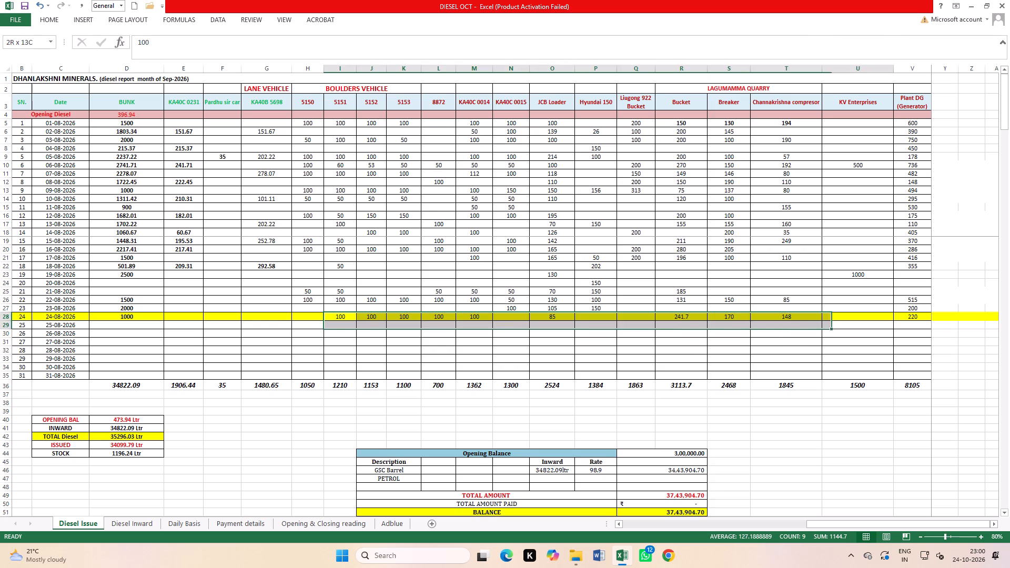
drag(851, 328, 920, 320)
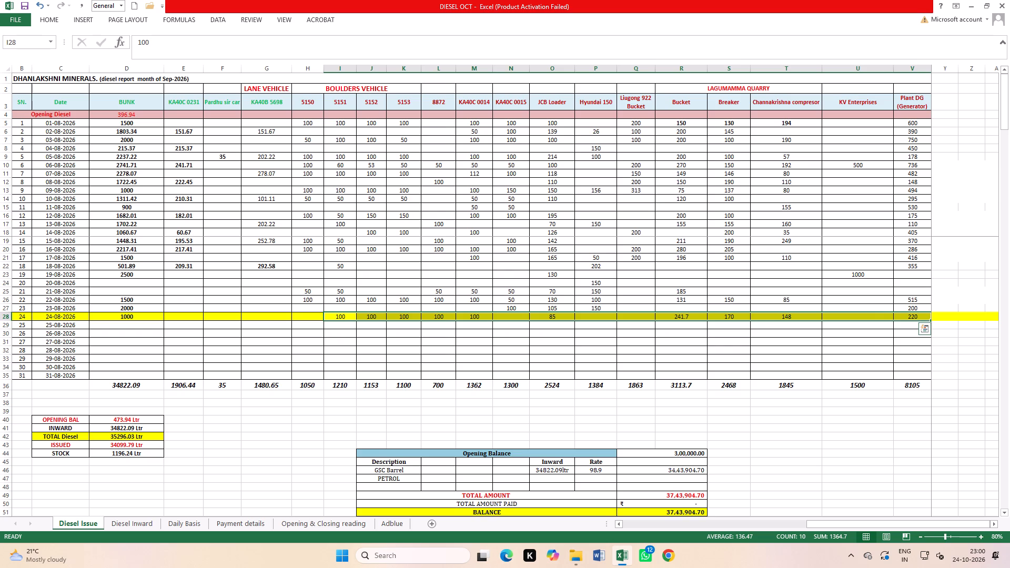
click(922, 317)
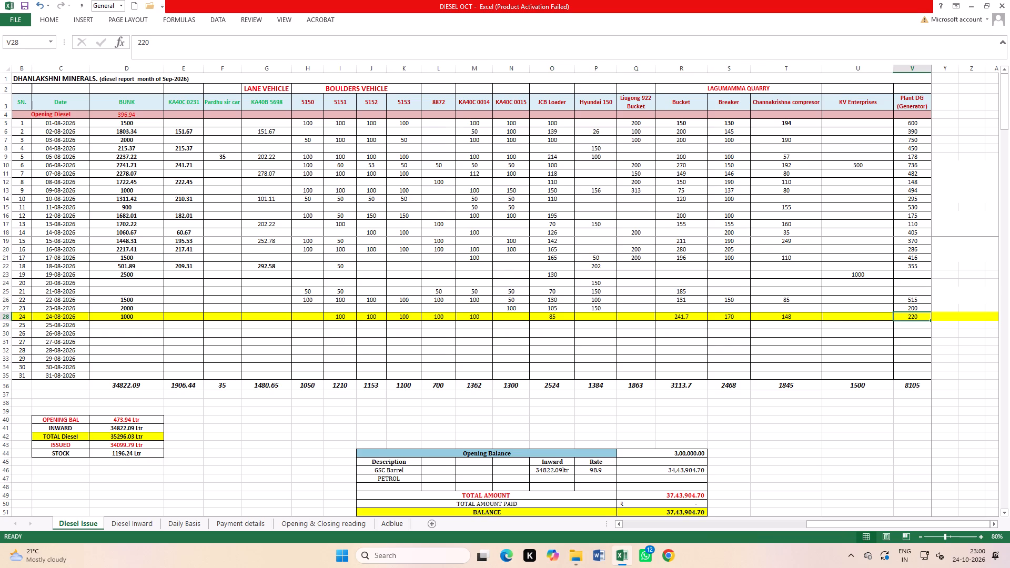
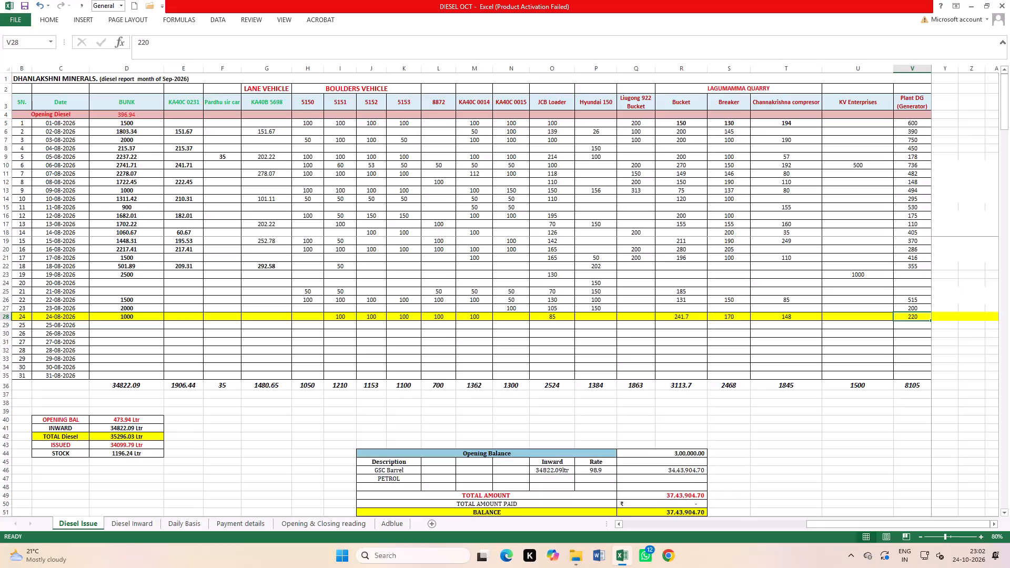
Review each diesel entry in the 24-08-2026 row individually, from vehicle 5151 through the loader and quarry machines to Plant DG (Generator).
click(348, 318)
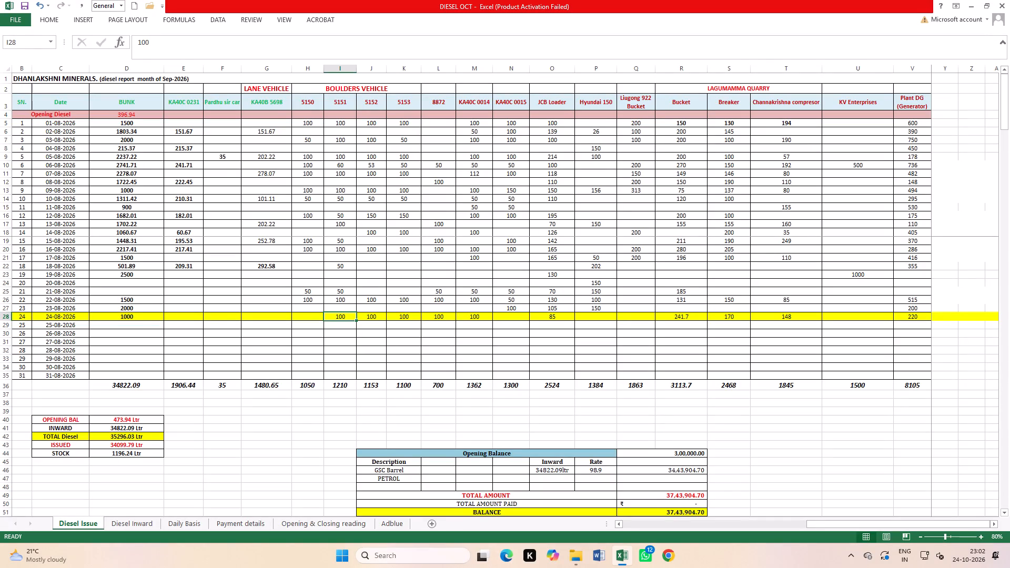
click(370, 318)
click(405, 316)
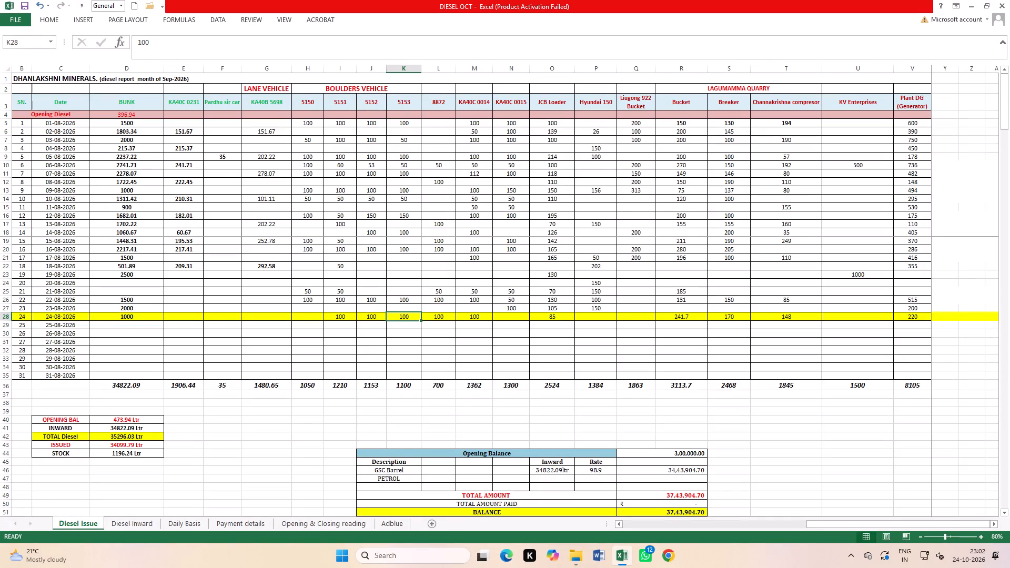
click(447, 317)
click(472, 315)
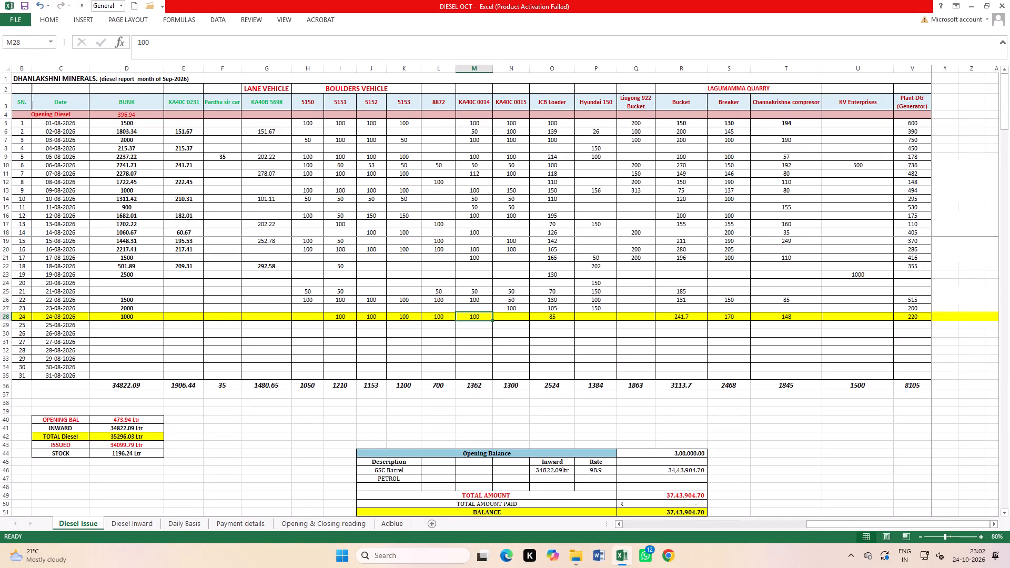
click(550, 316)
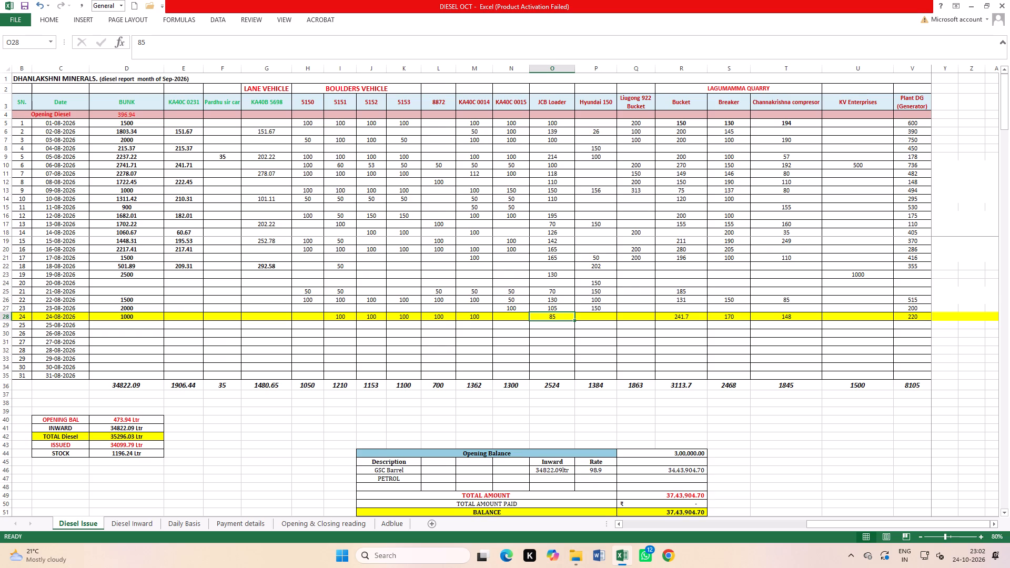
click(676, 317)
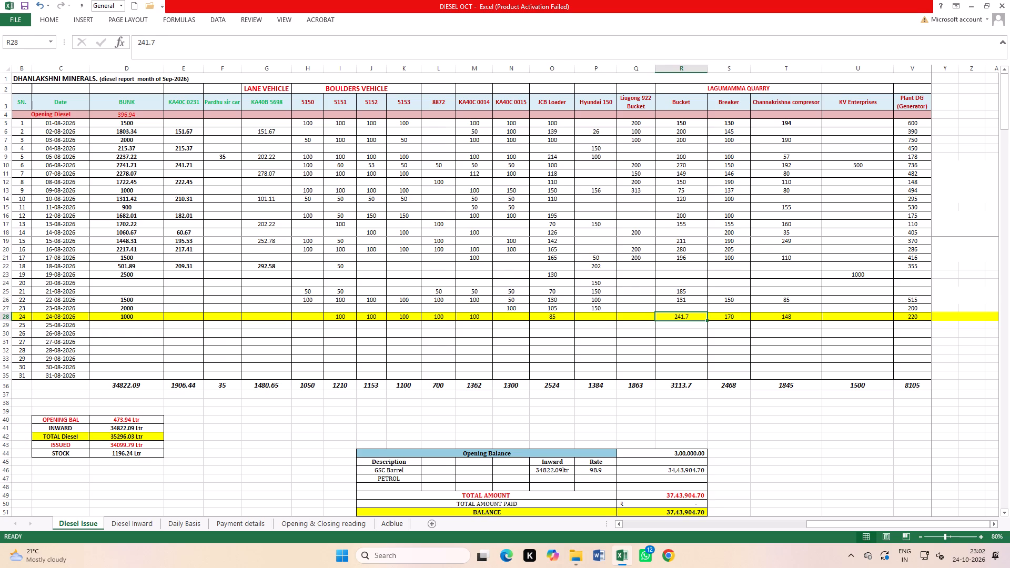
click(734, 319)
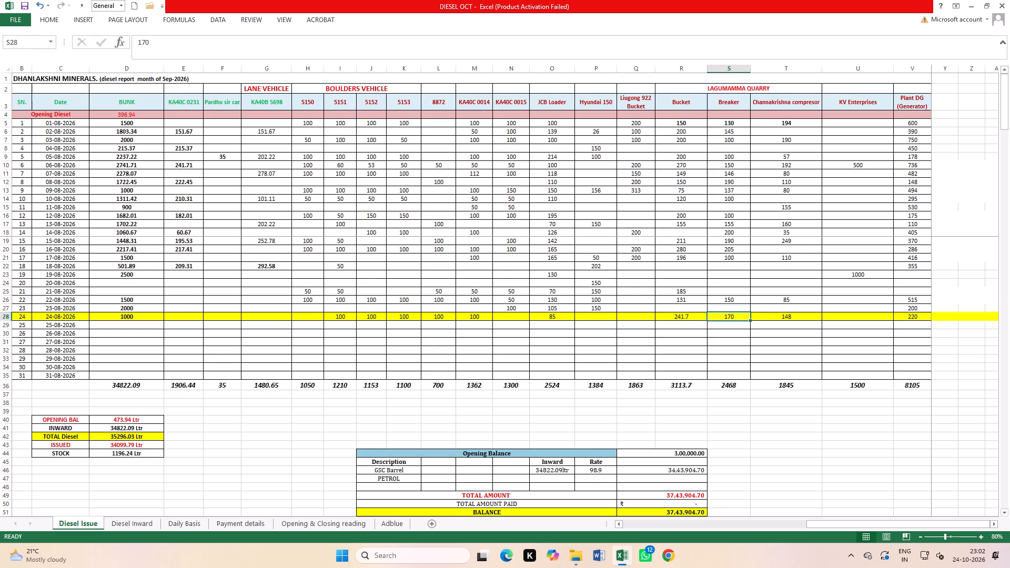
click(787, 320)
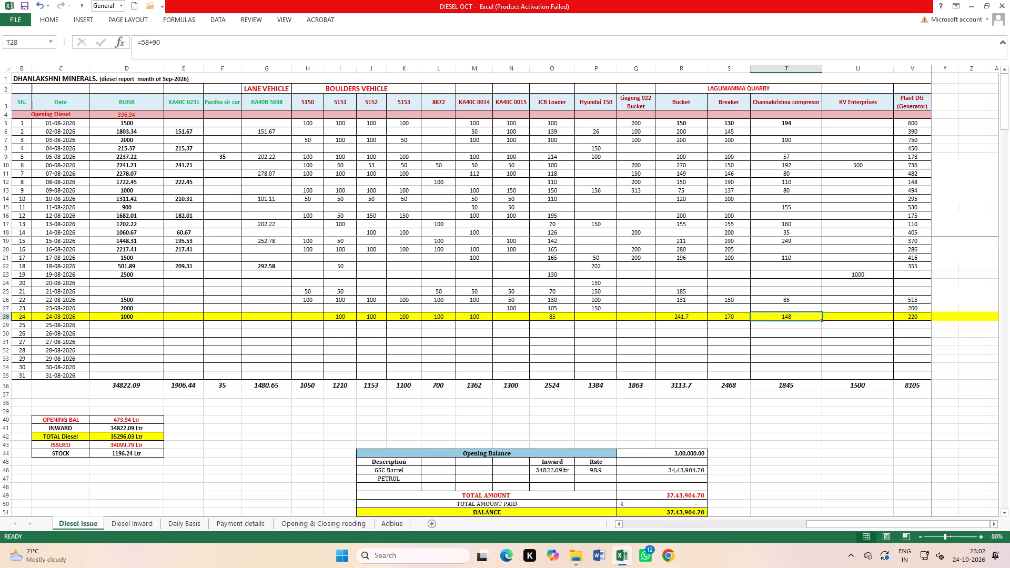
click(923, 322)
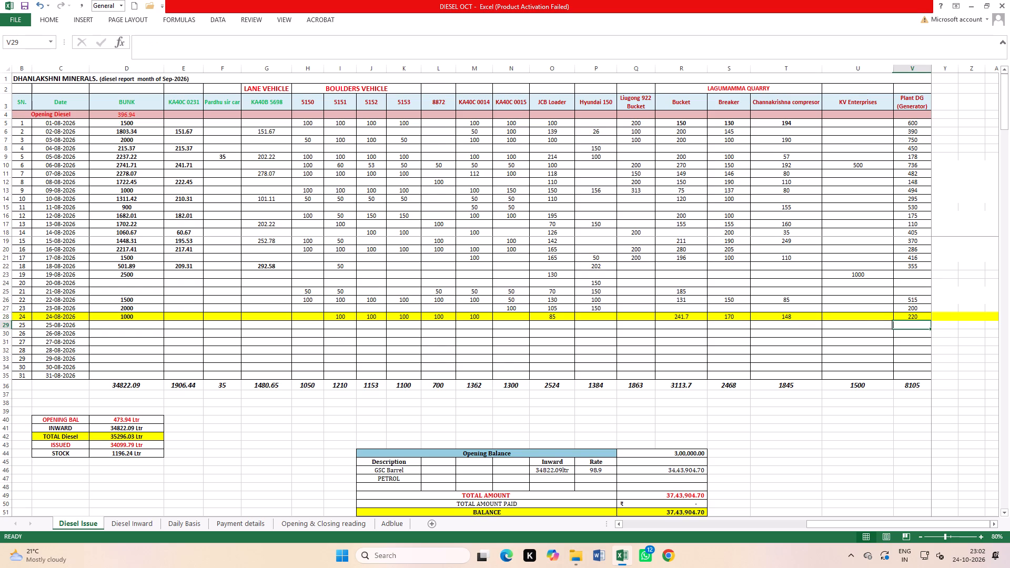
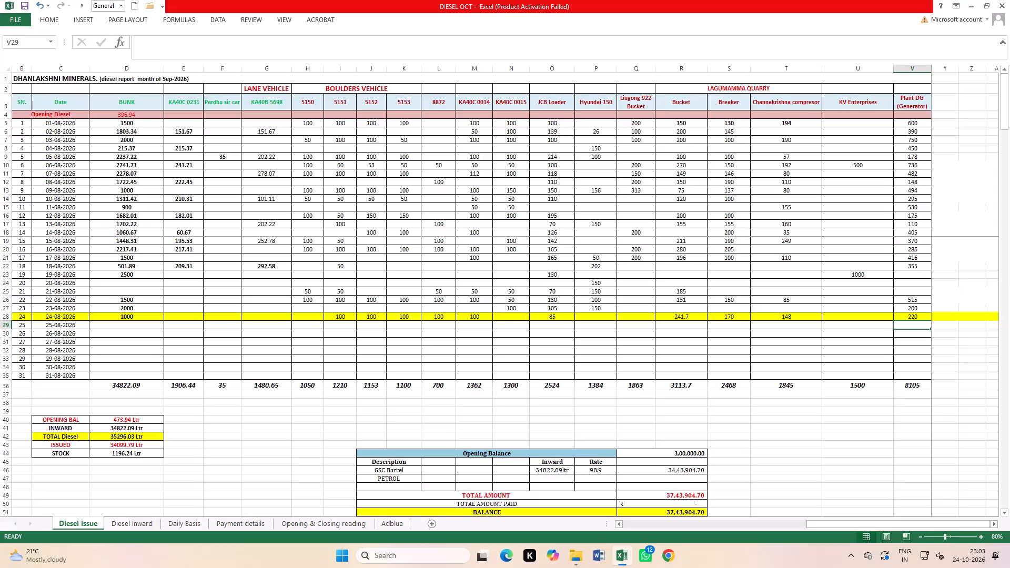
Review the Channakrishna compressor diesel entry in the 24-08-2026 row.
click(791, 318)
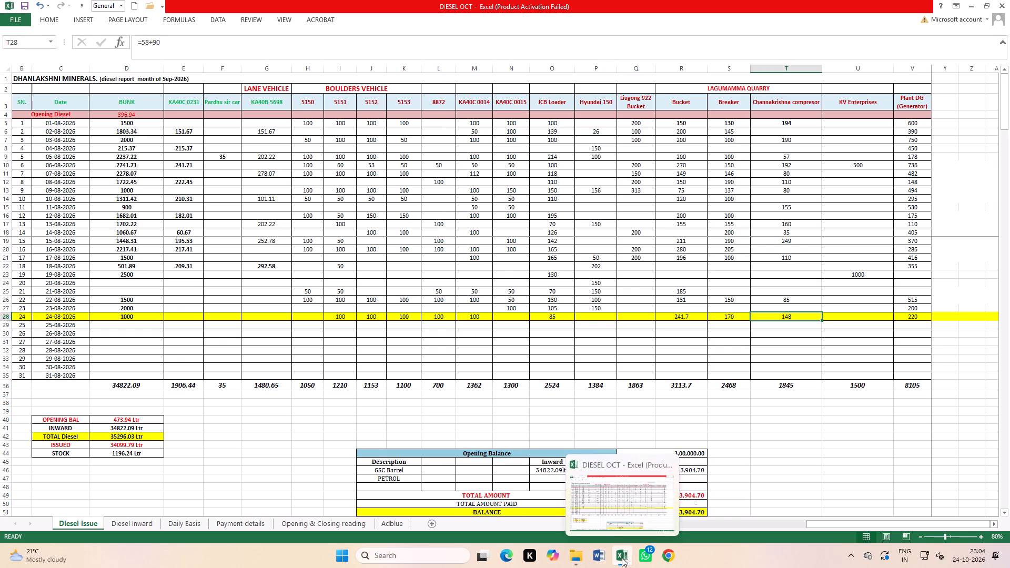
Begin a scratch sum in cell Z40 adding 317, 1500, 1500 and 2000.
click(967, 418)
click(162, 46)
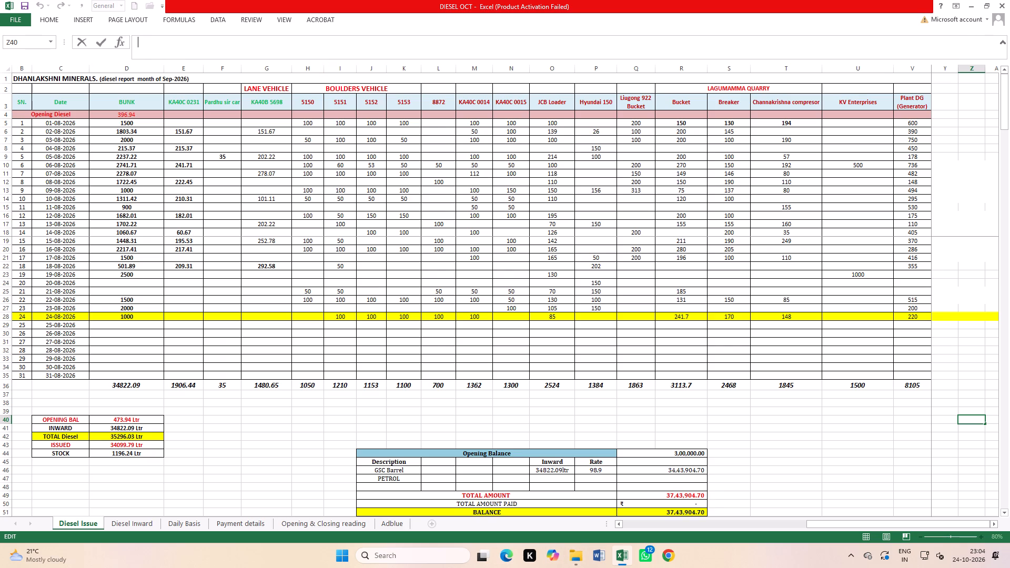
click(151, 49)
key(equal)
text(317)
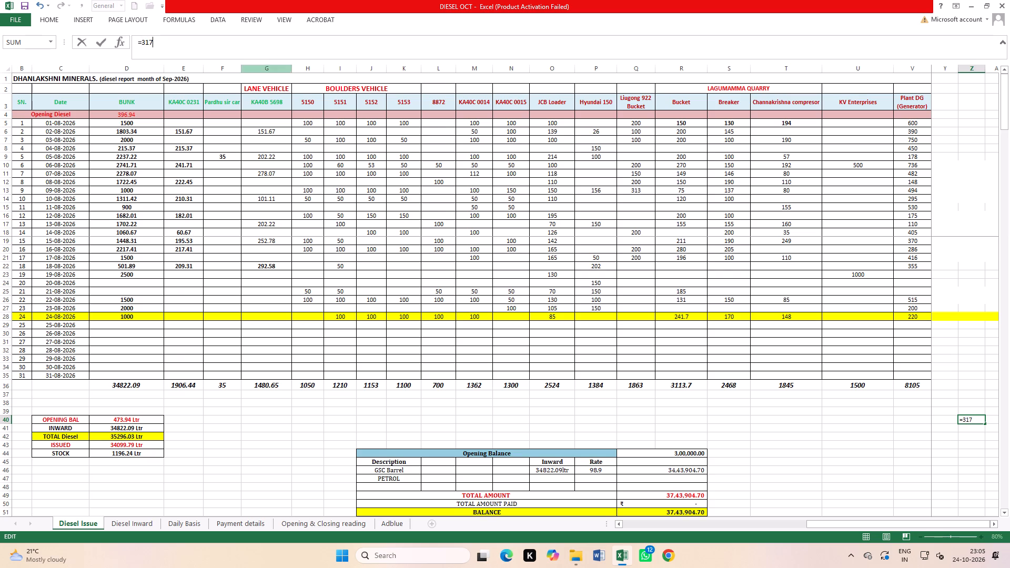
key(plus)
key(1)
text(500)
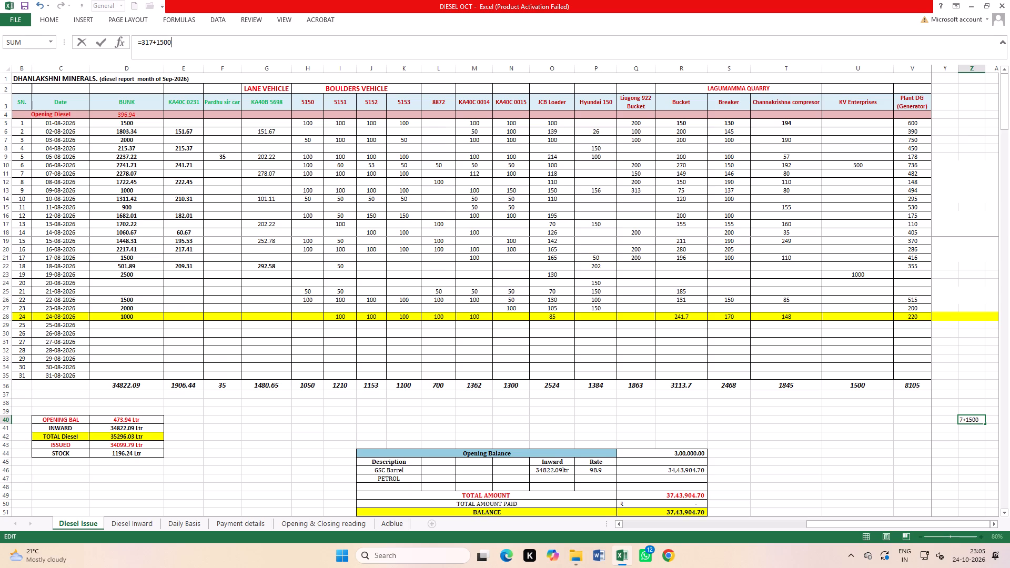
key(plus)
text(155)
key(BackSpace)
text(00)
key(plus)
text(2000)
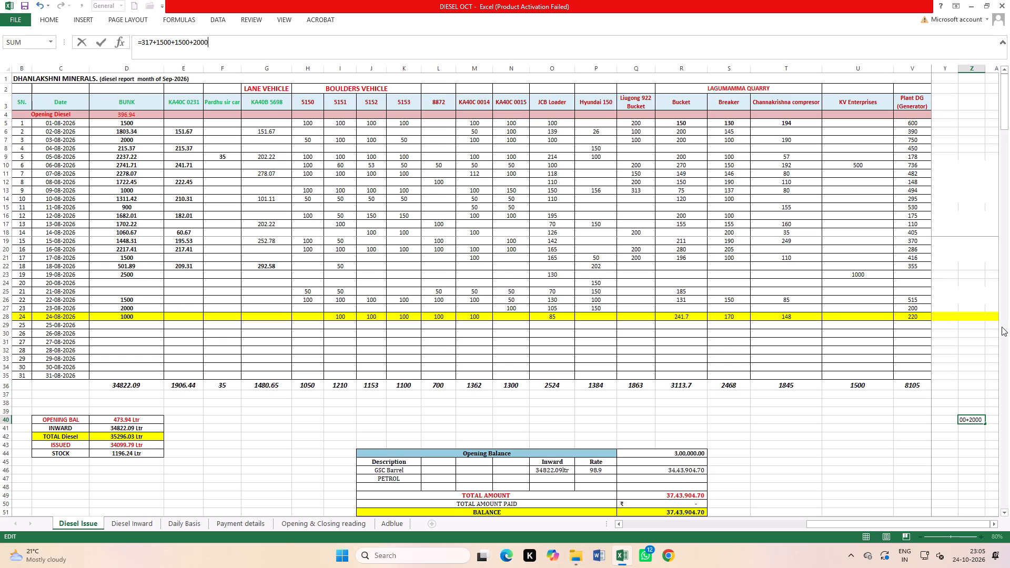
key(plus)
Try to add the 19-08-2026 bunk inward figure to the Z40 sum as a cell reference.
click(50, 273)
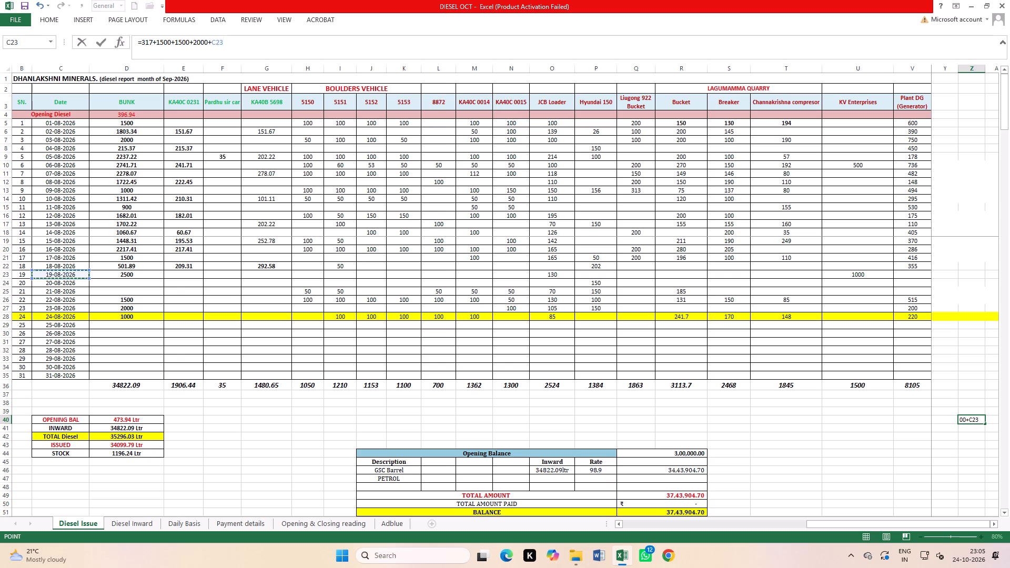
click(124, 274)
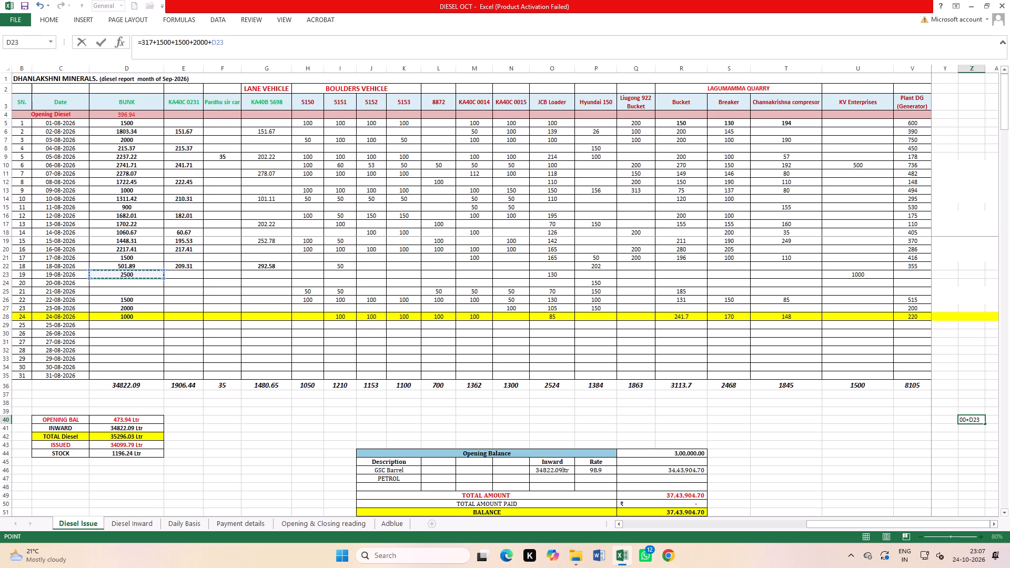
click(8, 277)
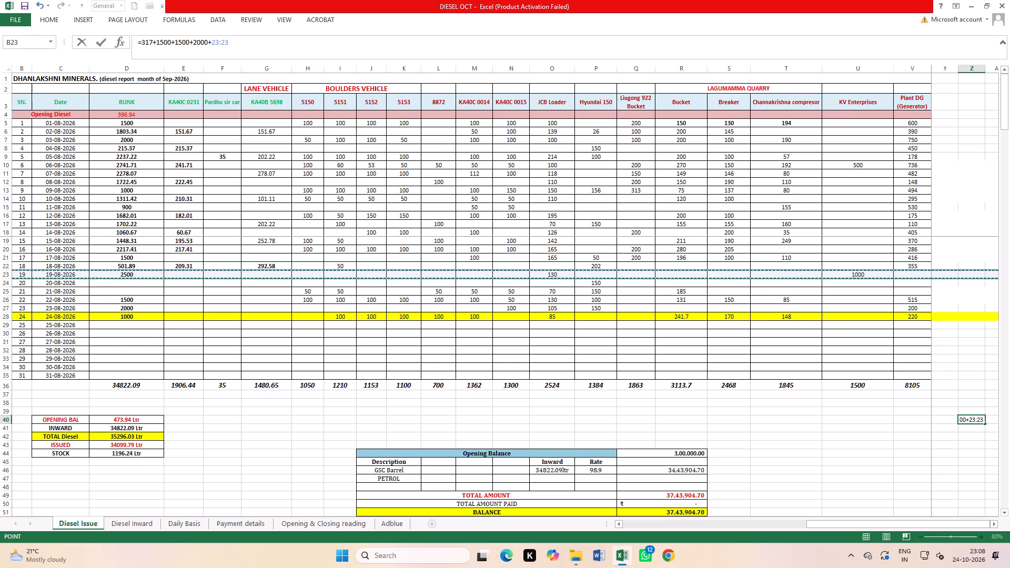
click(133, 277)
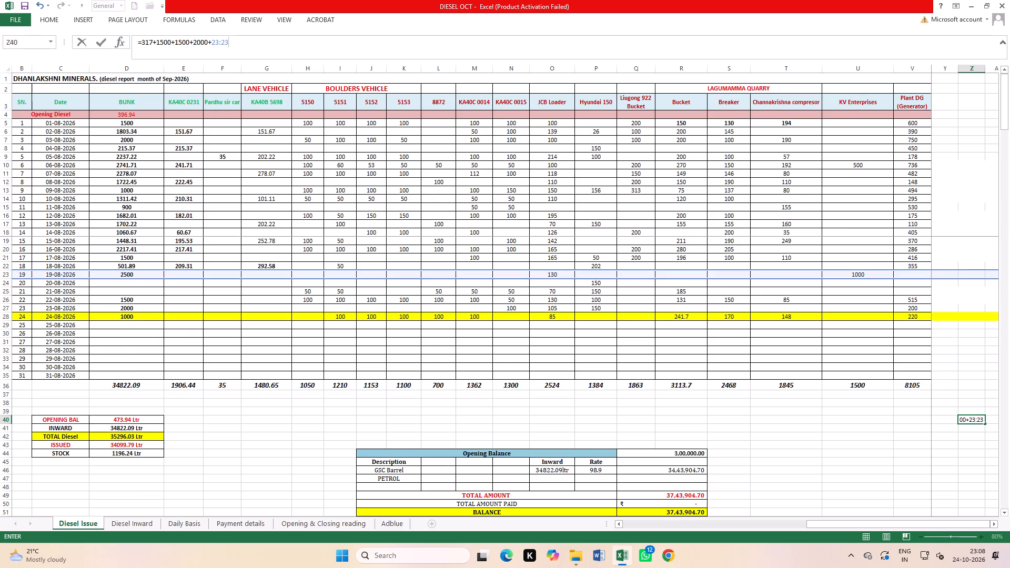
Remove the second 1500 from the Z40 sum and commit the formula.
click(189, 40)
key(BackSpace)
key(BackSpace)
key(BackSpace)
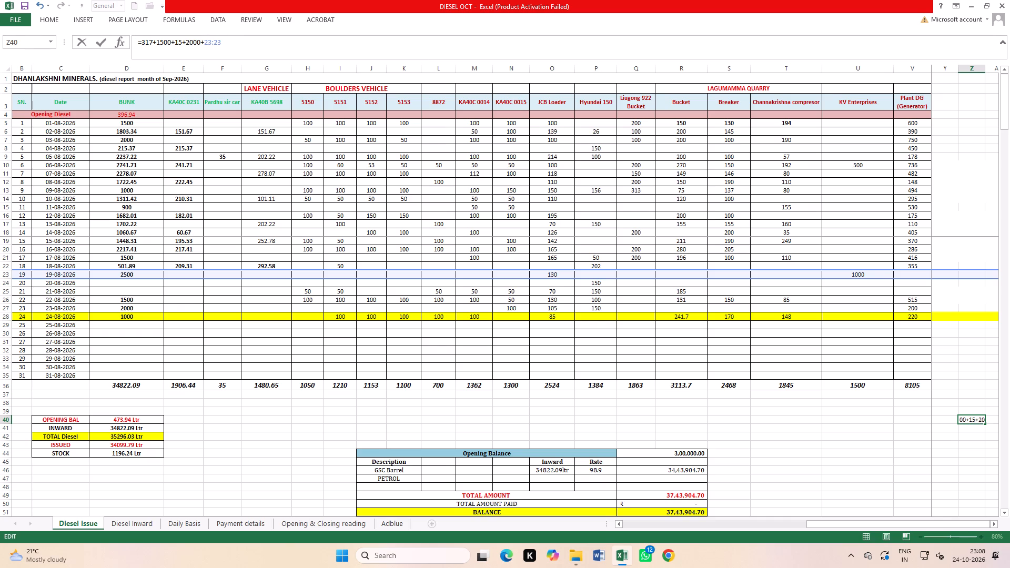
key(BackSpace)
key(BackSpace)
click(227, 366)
Examine the bunk inward entries for 18, 19, 22, 23 and 24 August and how each is composed.
click(127, 275)
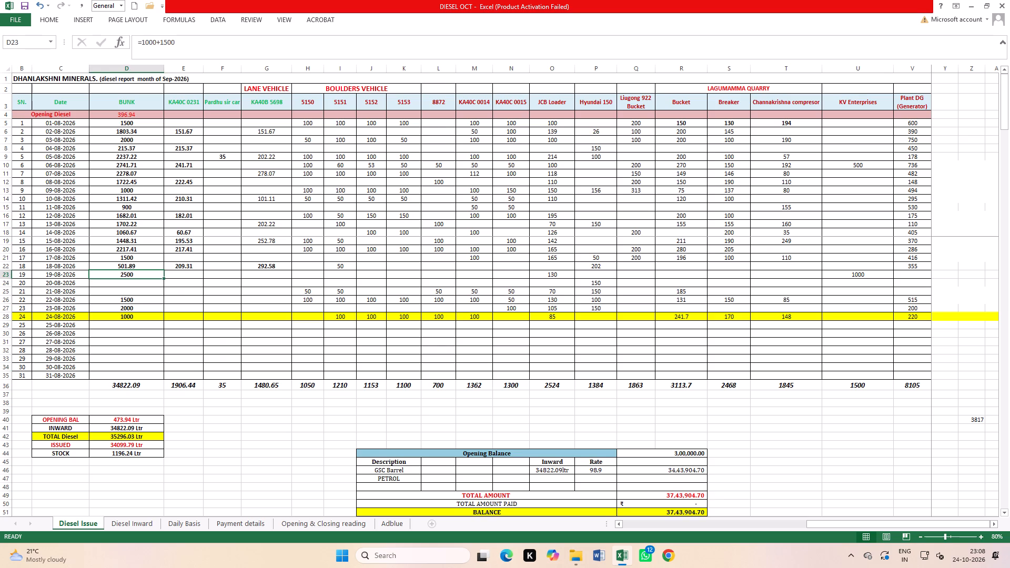
click(136, 276)
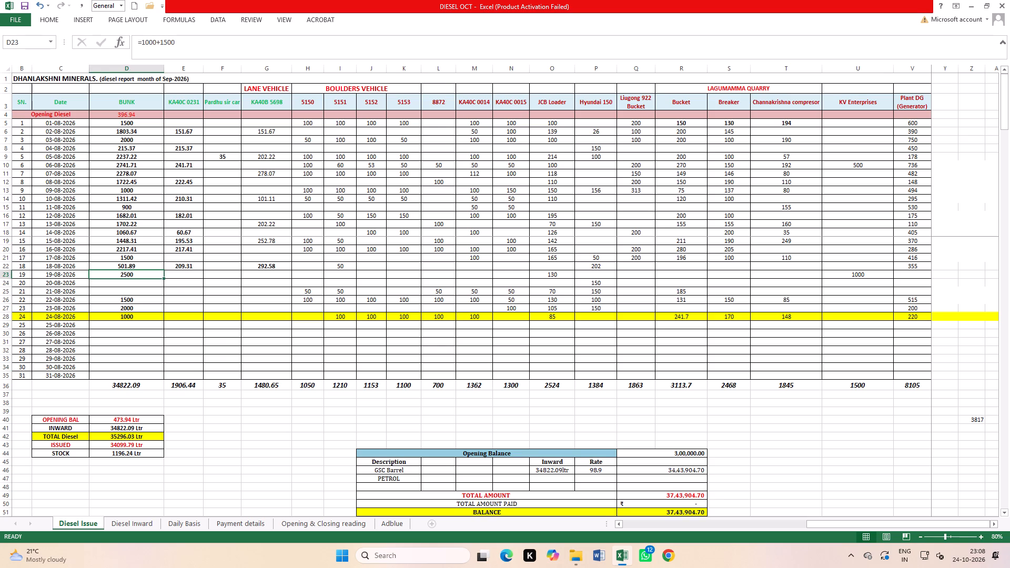
click(139, 277)
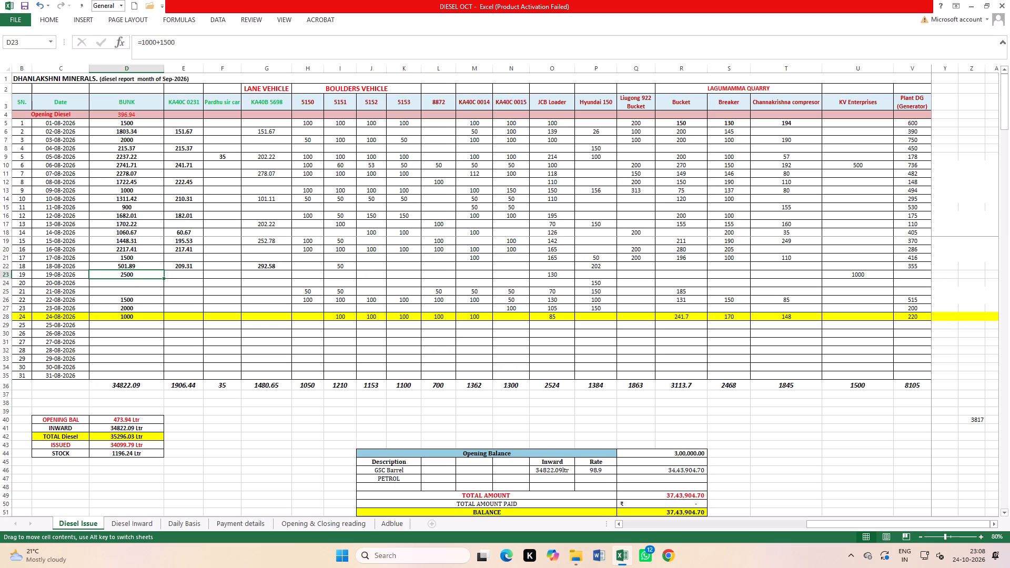
click(135, 300)
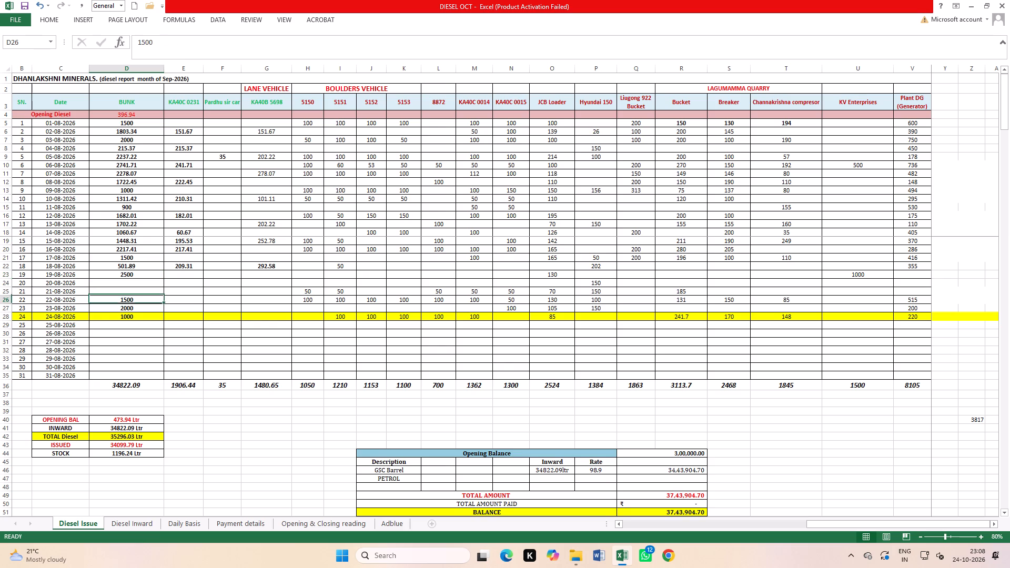
click(133, 308)
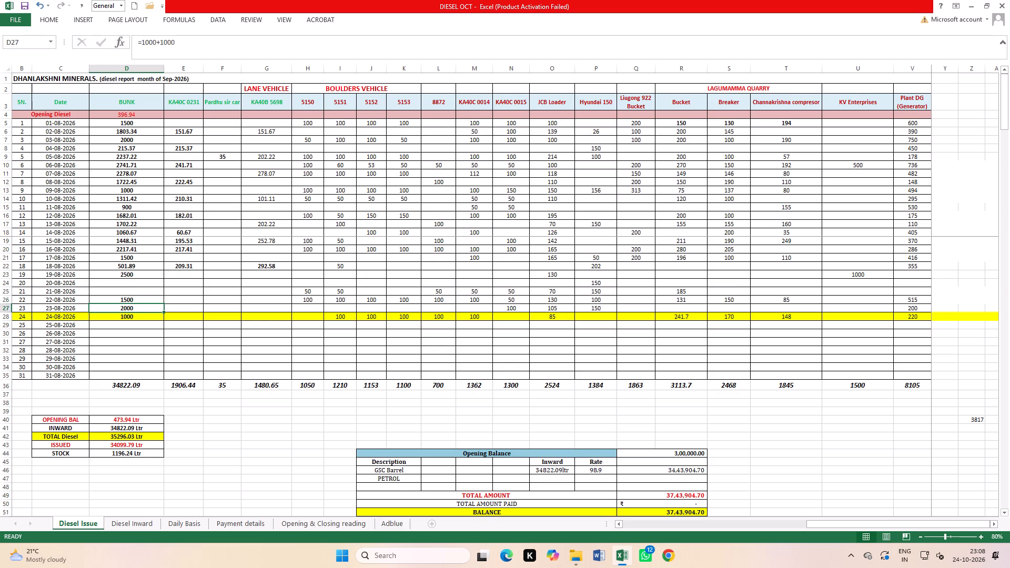
click(133, 318)
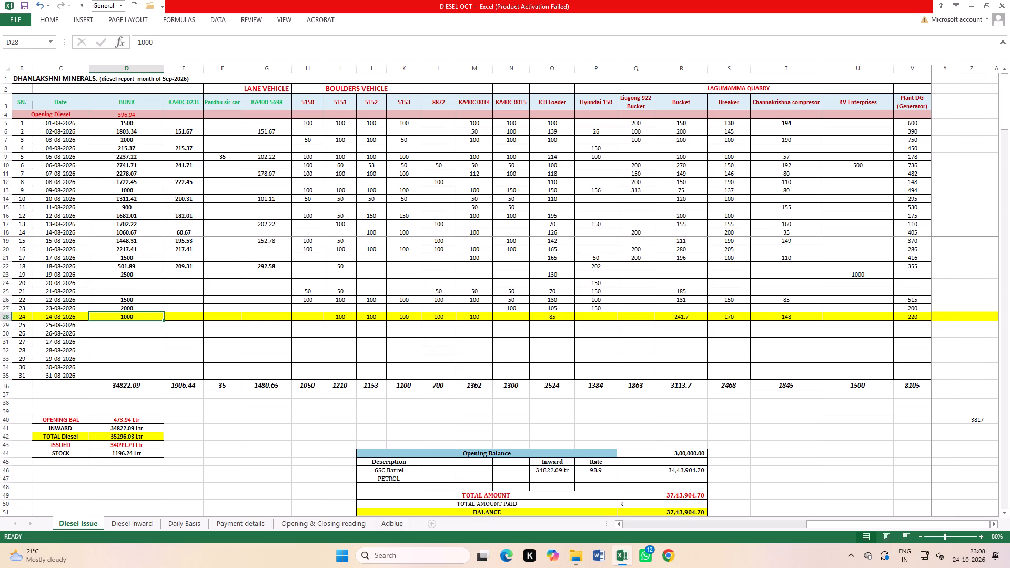
click(134, 273)
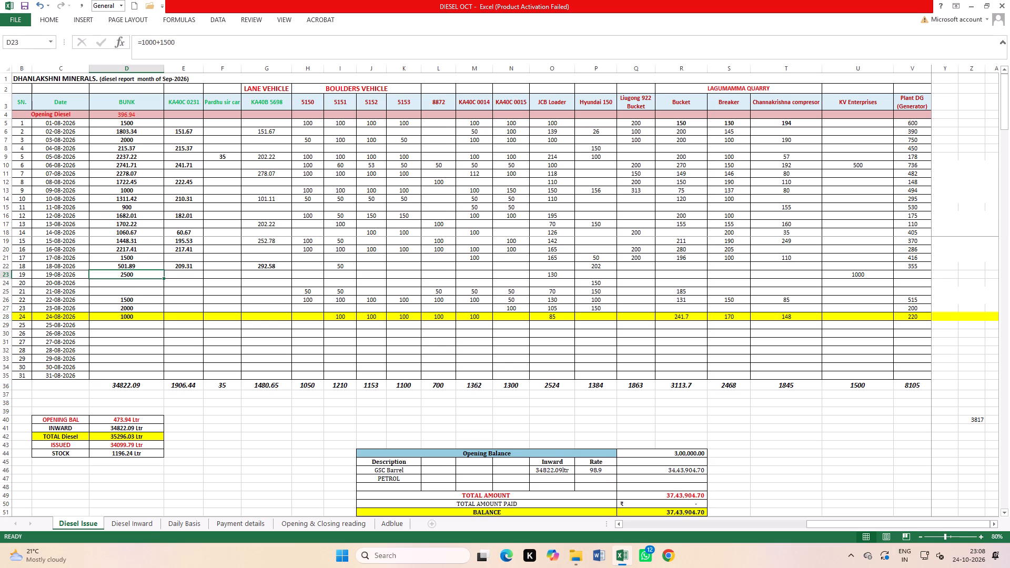
click(130, 265)
click(128, 277)
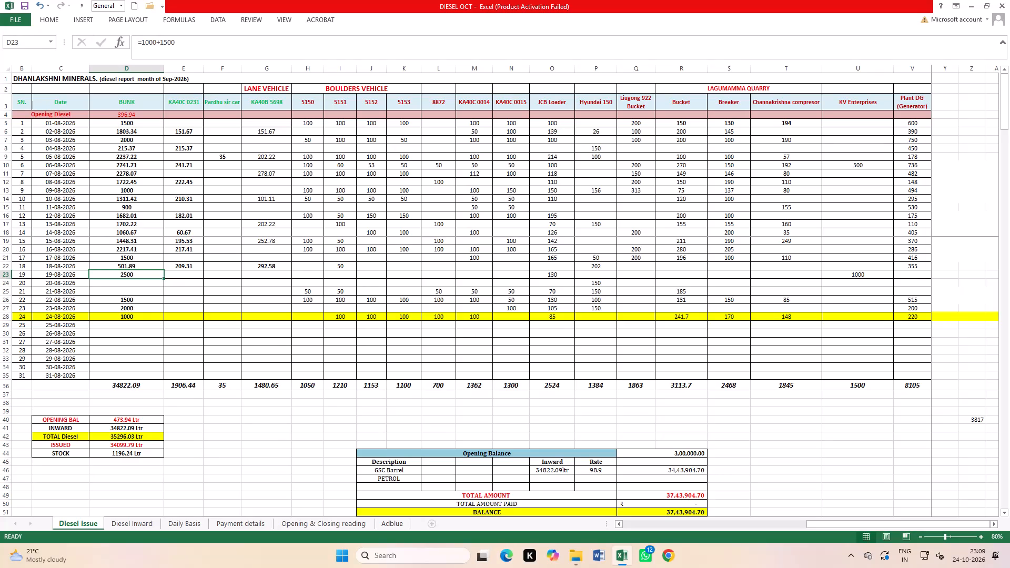
Clear the existing scratch formula from cell Z40.
click(977, 421)
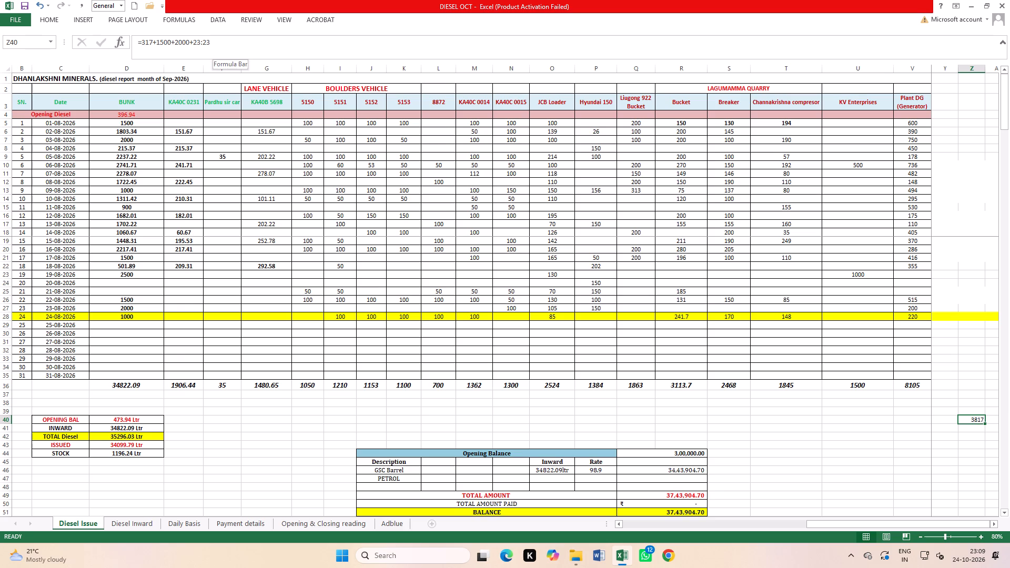
click(229, 43)
key(BackSpace)
key(BackSpace)
key(BackSpace)
key(BackSpace)
key(BackSpace)
key(BackSpace)
key(BackSpace)
key(BackSpace)
key(BackSpace)
key(BackSpace)
key(BackSpace)
key(BackSpace)
key(BackSpace)
key(BackSpace)
key(BackSpace)
key(BackSpace)
key(BackSpace)
key(BackSpace)
key(BackSpace)
key(BackSpace)
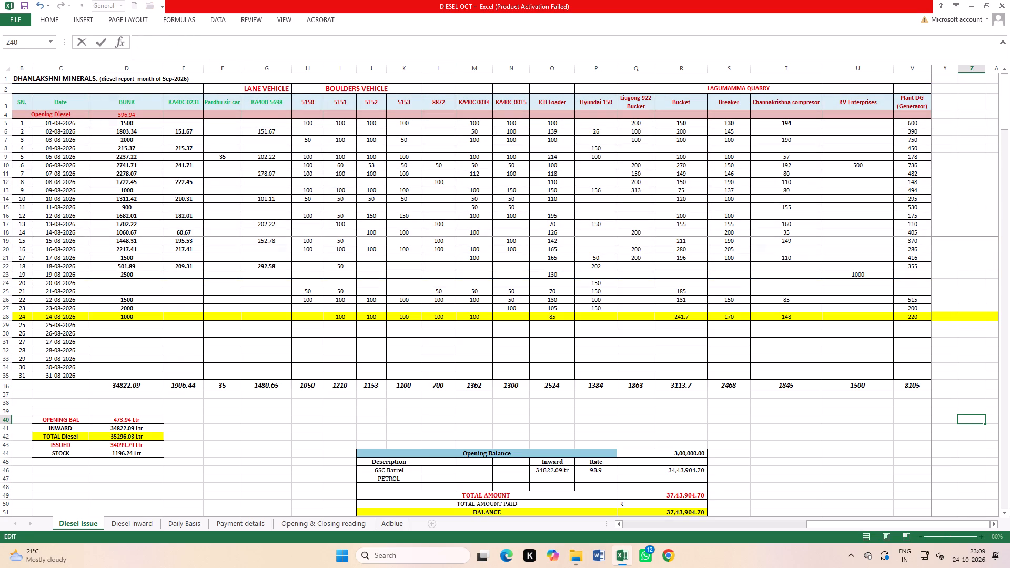
Begin a new formula in Z40 adding 317, 3000, 2000 and 1000.
key(equal)
text(31)
key(plus)
key(BackSpace)
key(7)
key(plus)
text(3000)
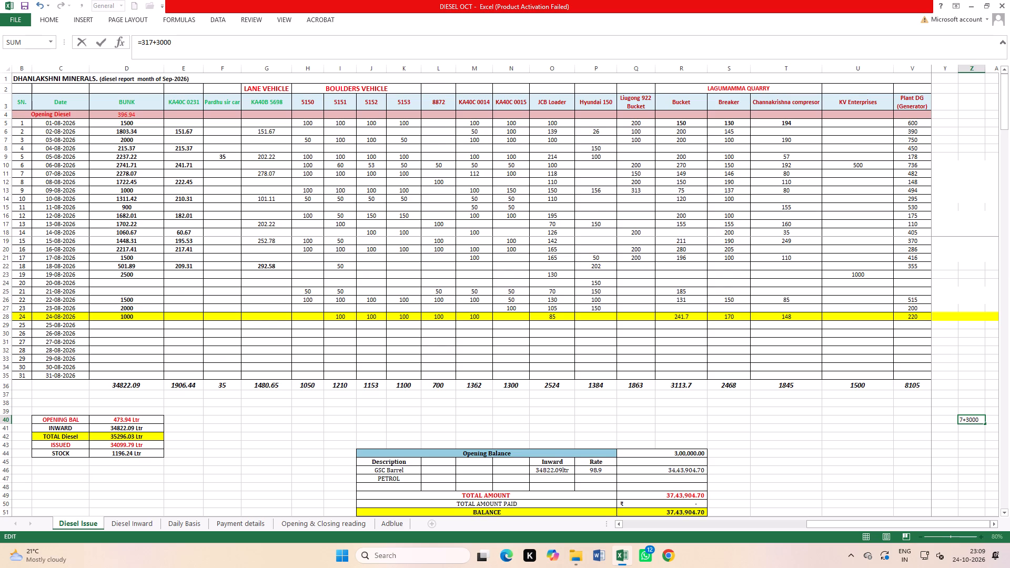
key(plus)
text(2000)
key(plus)
text(1000)
Extend the Z40 formula by subtracting 350, 5, 100, 50, 130 and 150.
key(minus)
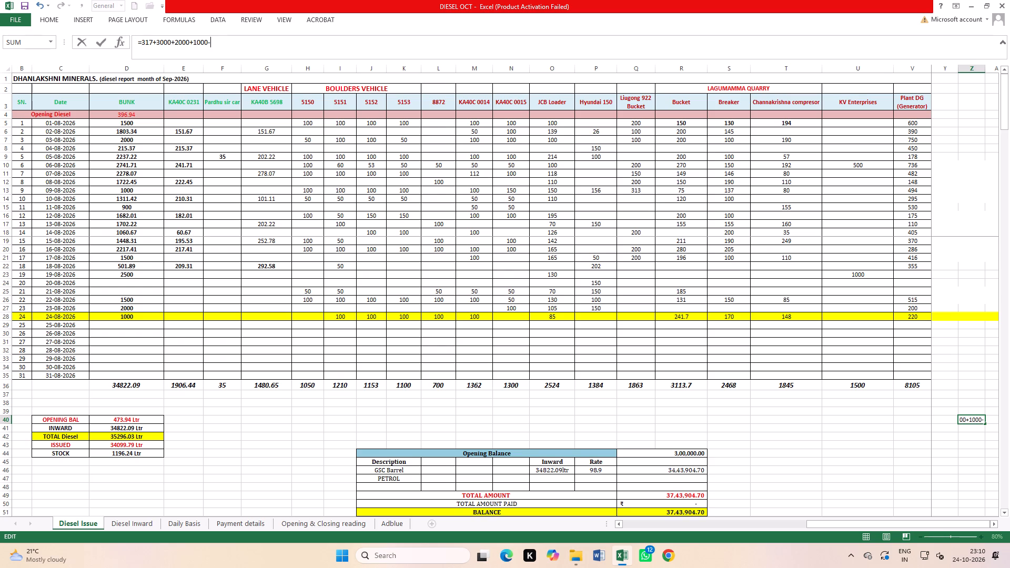
text(350)
key(minus)
text(5-)
text(100)
key(minus)
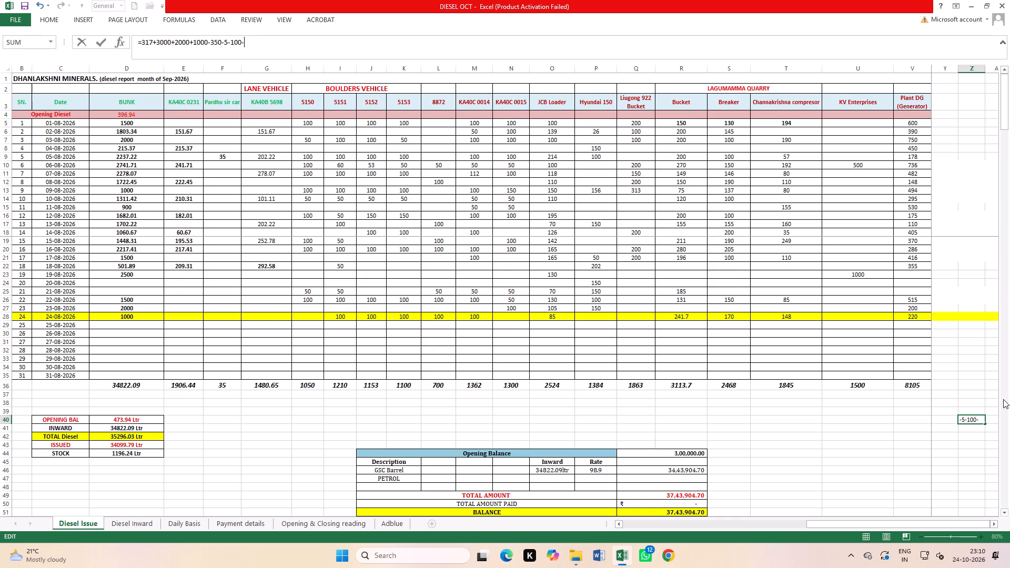
text(50)
key(minus)
text(13)
key(0)
key(minus)
text(150)
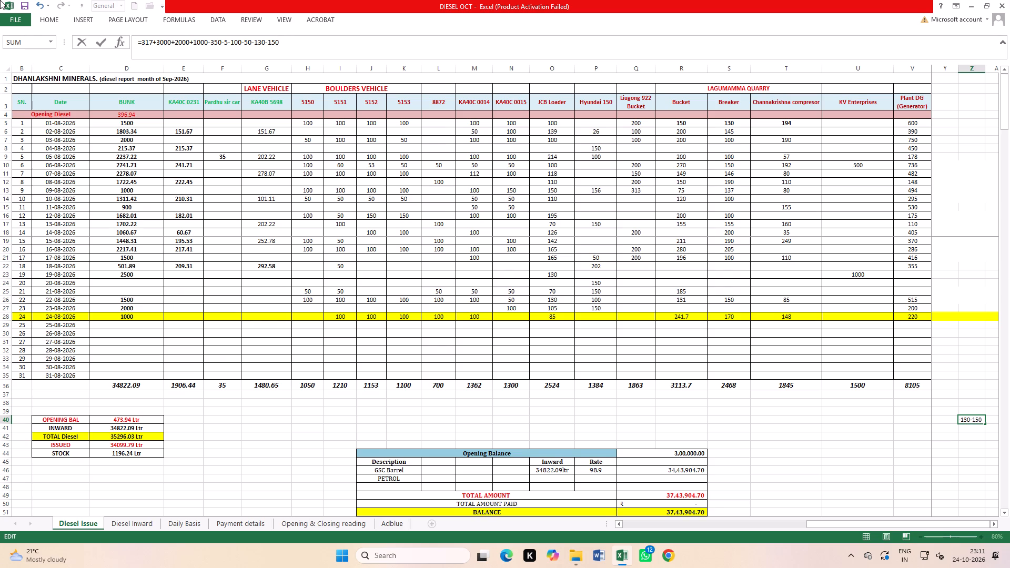
Subtract the 21 August issues in the Z40 formula: 50 five times, then 70, 150 and 185.
key(minus)
key(9)
key(BackSpace)
text(50)
key(minus)
key(5)
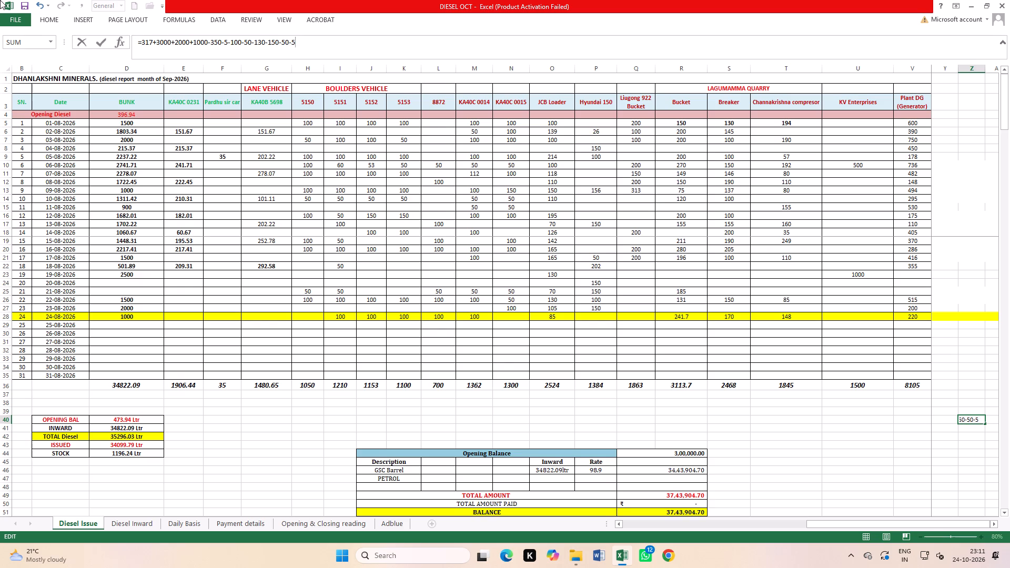
key(0)
key(minus)
text(50-)
key(5)
key(0)
key(minus)
text(50)
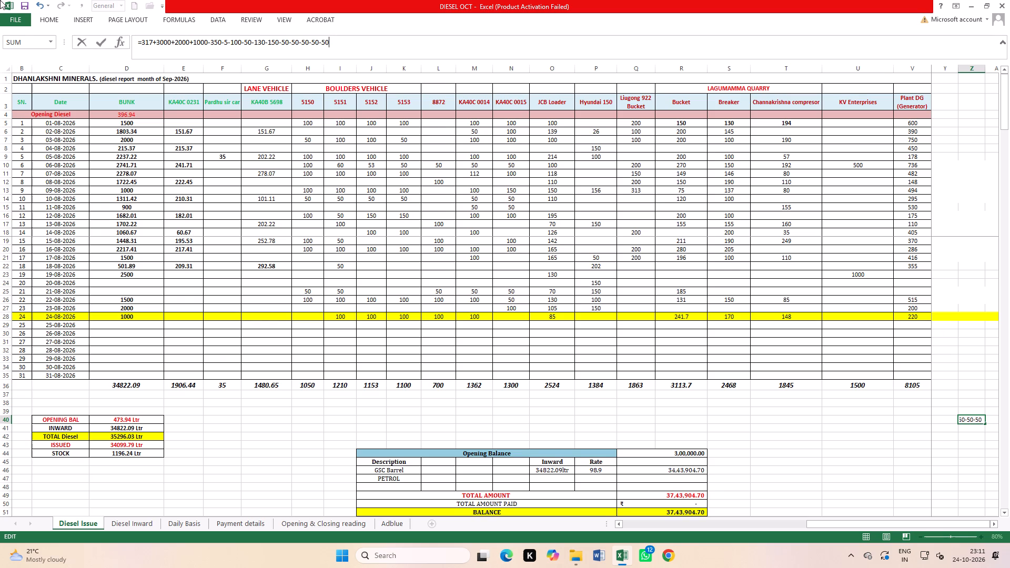
key(minus)
text(70)
key(minus)
text(150-)
text(185)
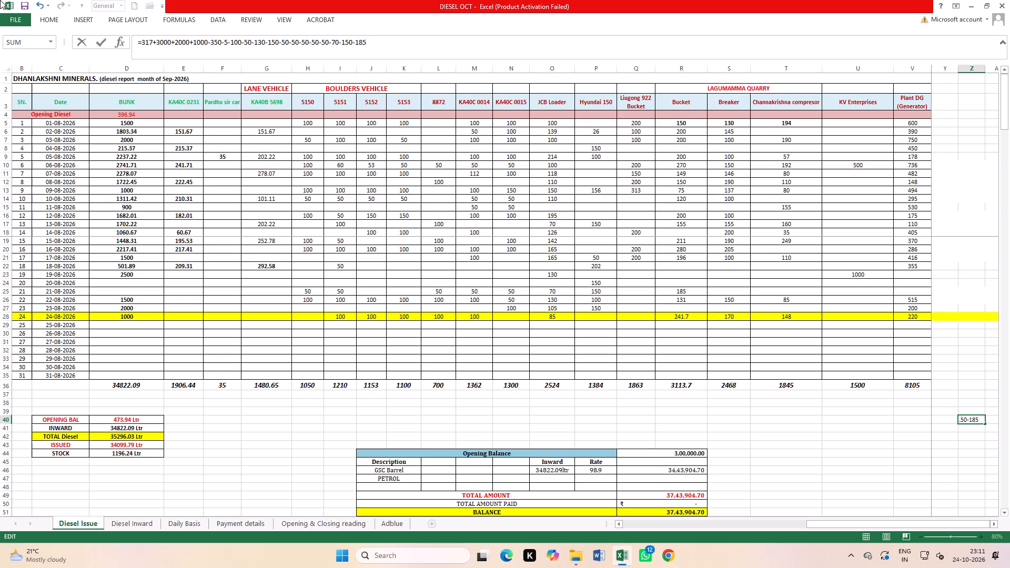
Start subtracting the 22 August issues in the Z40 formula: 50, 490, 85, 50 and three times 100.
key(minus)
text(50-)
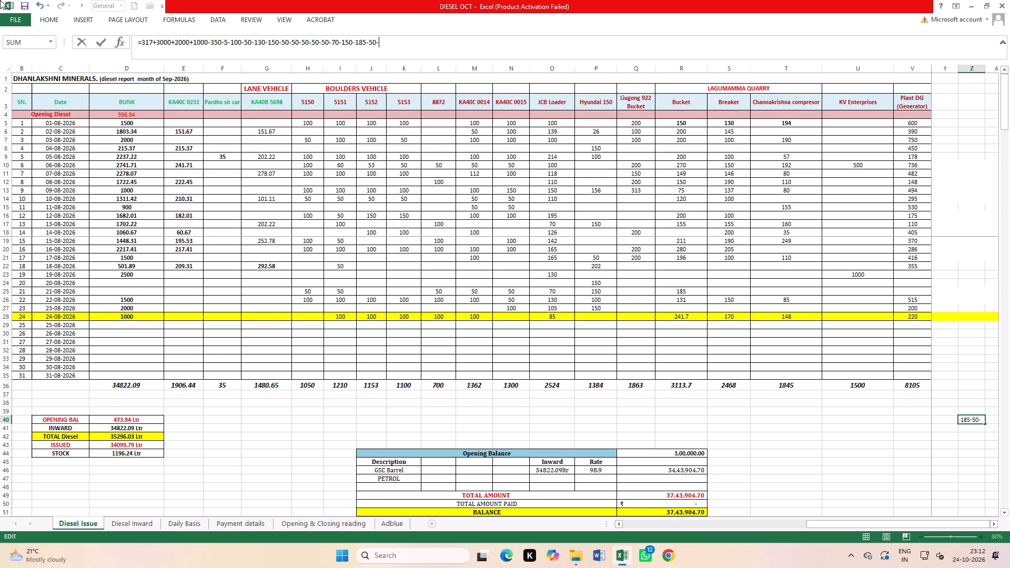
text(490)
key(minus)
key(8)
key(5)
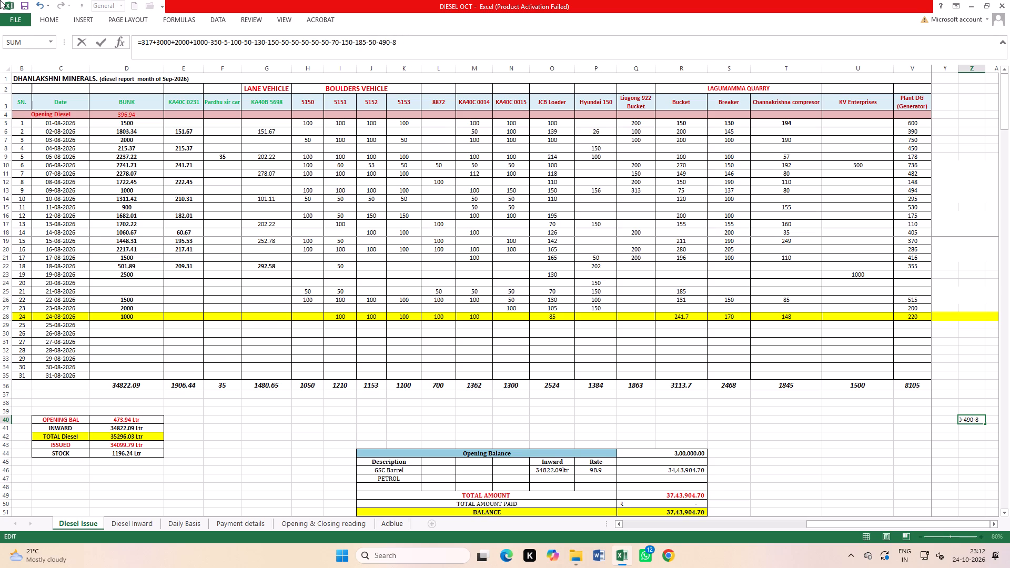
key(minus)
text(500)
key(BackSpace)
key(minus)
text(10)
text(0-)
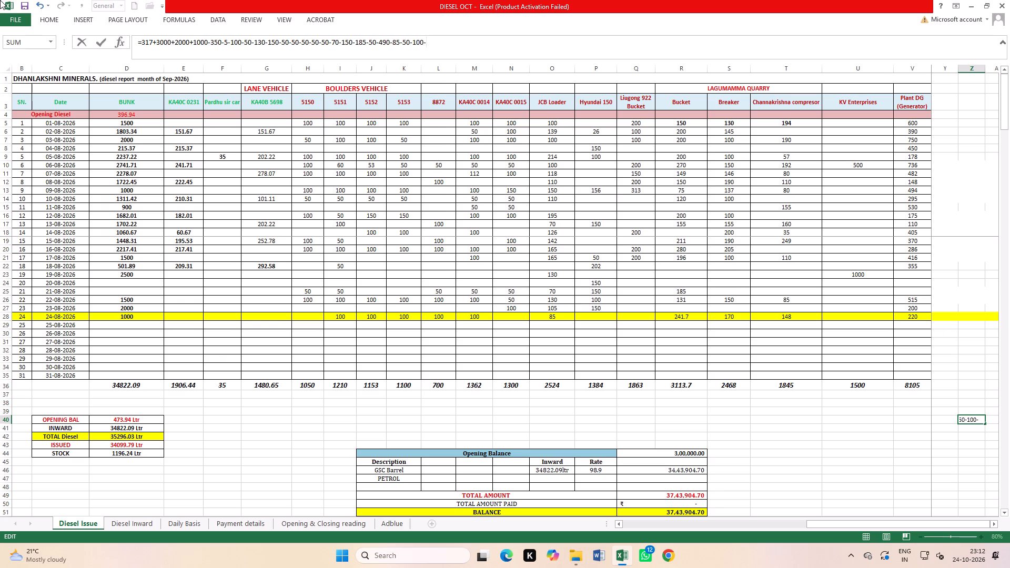
text(100)
key(minus)
text(100)
Extend the Z40 formula with further 22 August issues, subtracting 150, 131, 50, 80 and 100.
key(minus)
text(150-)
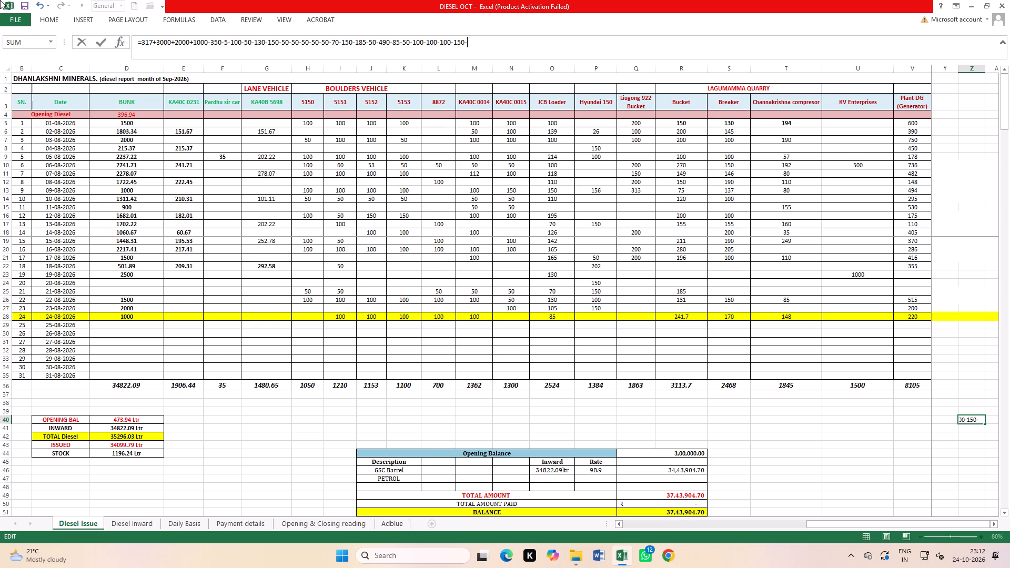
text(131)
key(minus)
text(50-)
text(80)
key(minus)
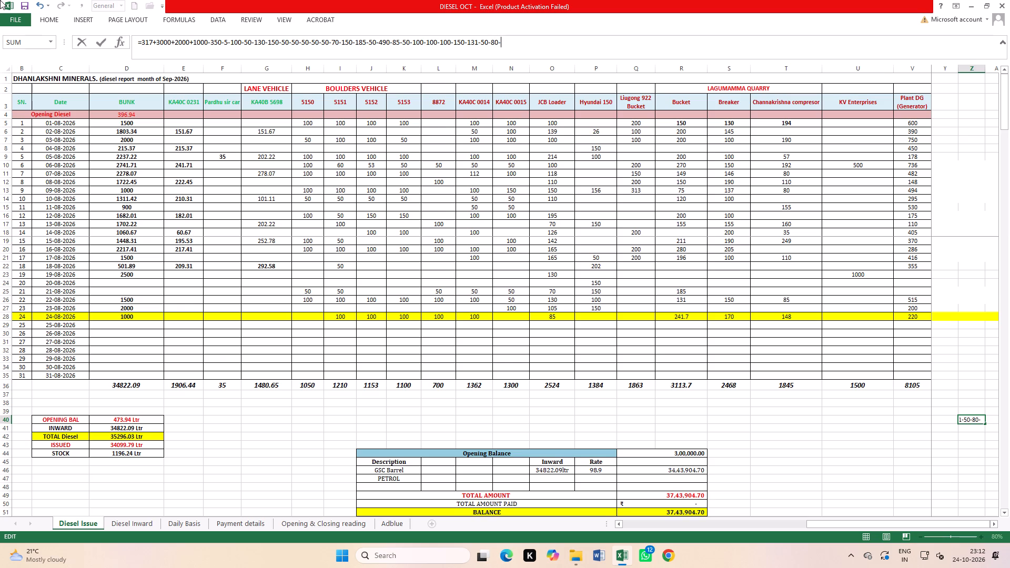
text(100)
Subtract the remaining 22 August issues in the Z40 formula: 25, 100, 50 and 100.
key(minus)
text(25)
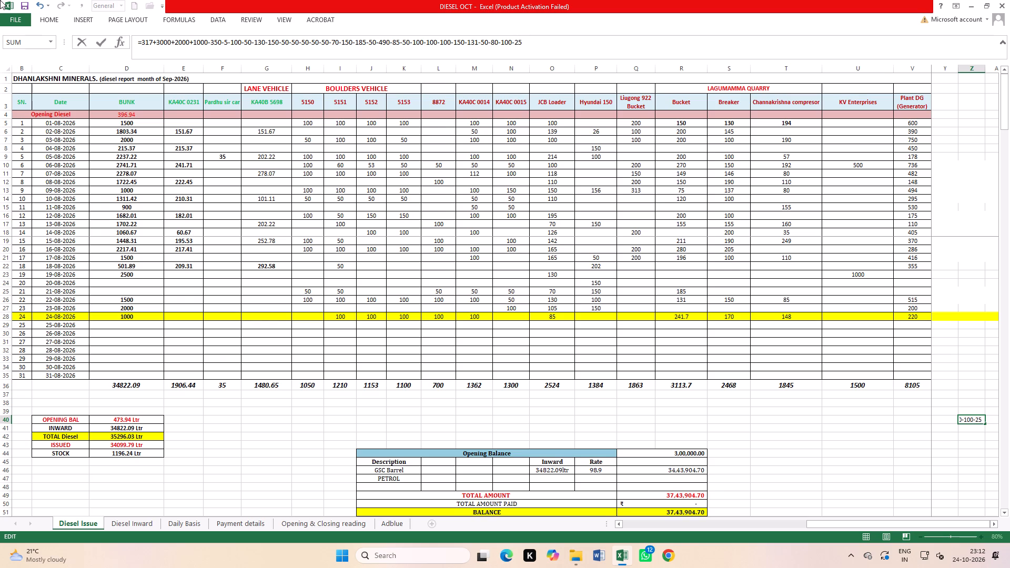
key(minus)
text(100)
key(minus)
text(50)
key(minus)
text(100)
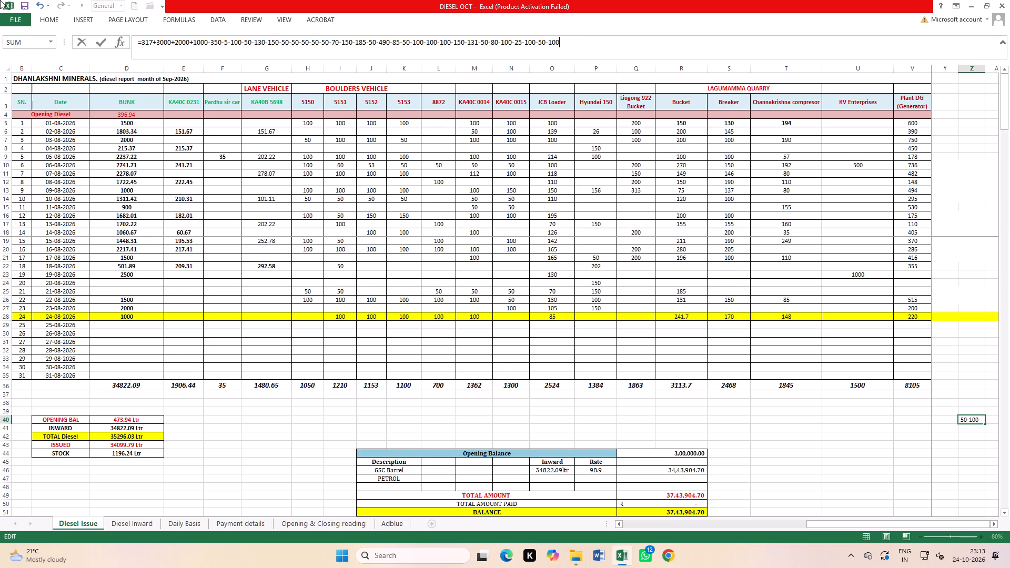
Subtract the 23 August issues in the Z40 formula: 100, 105, 150 and 200.
key(minus)
text(100)
key(minus)
text(105)
key(minus)
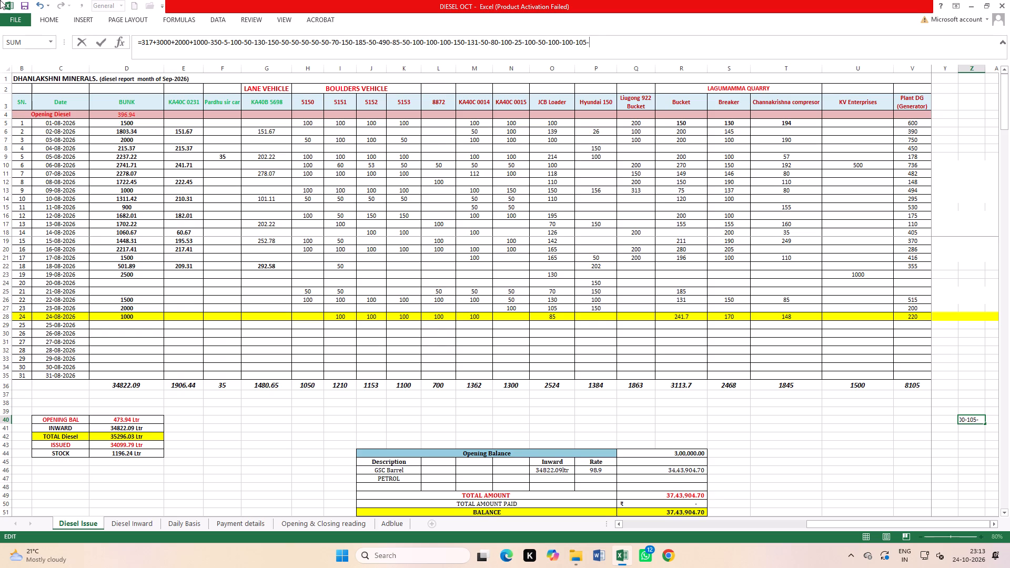
text(150)
key(minus)
key(2)
text(00)
Continue the Z40 formula by subtracting 300 for the next issues.
key(minus)
text(300)
key(minus)
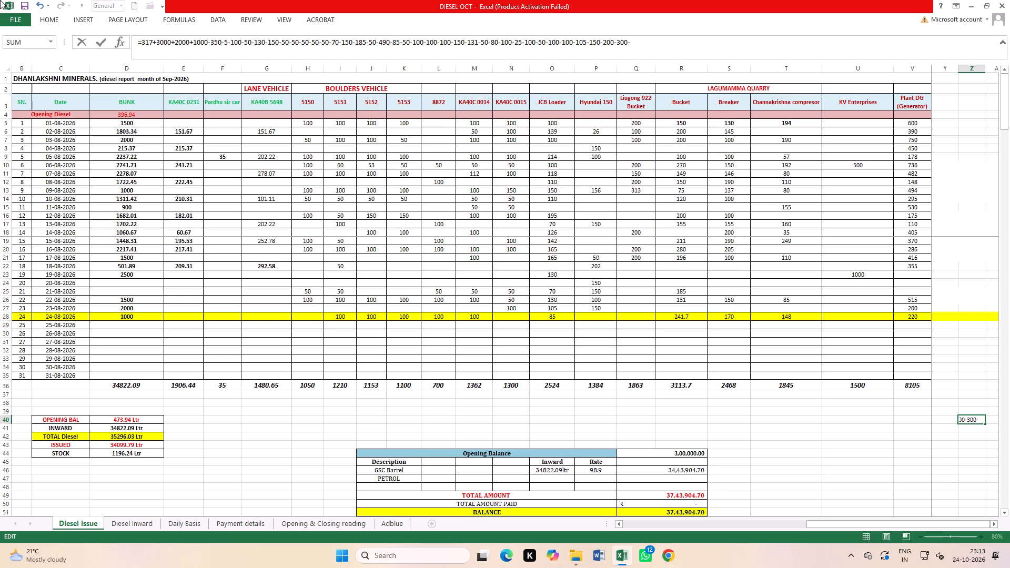
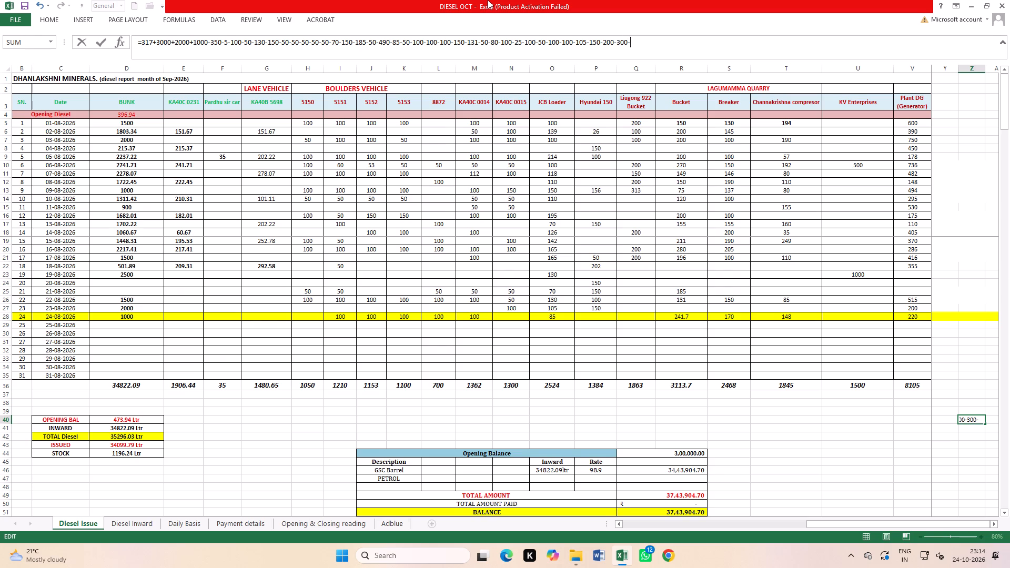
Extend the Z40 formula with further 24 August issues, subtracting 100, 58, 85 and 100.
click(655, 46)
text(100)
key(minus)
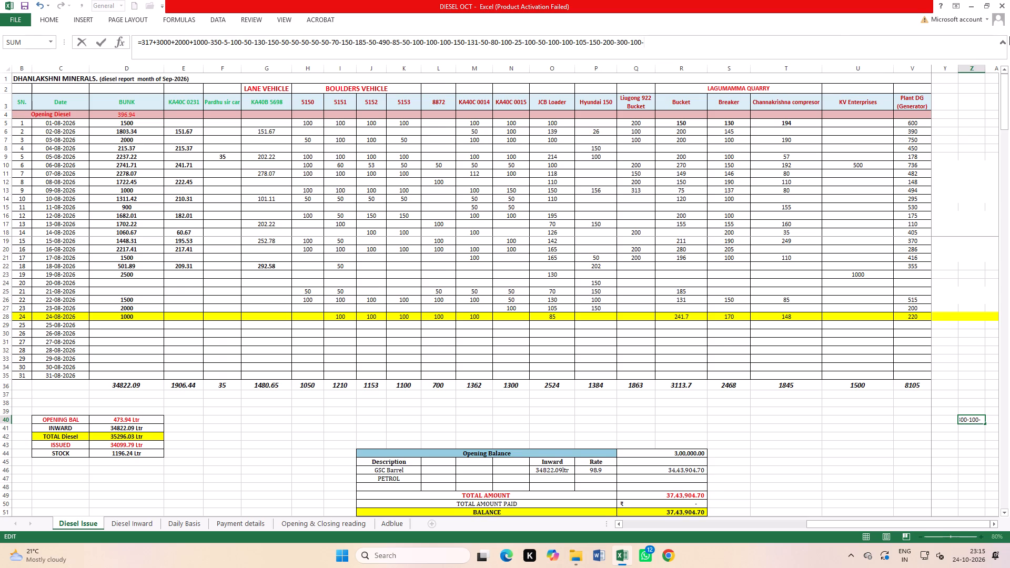
text(58)
key(minus)
text(85)
key(minus)
text(100)
key(minus)
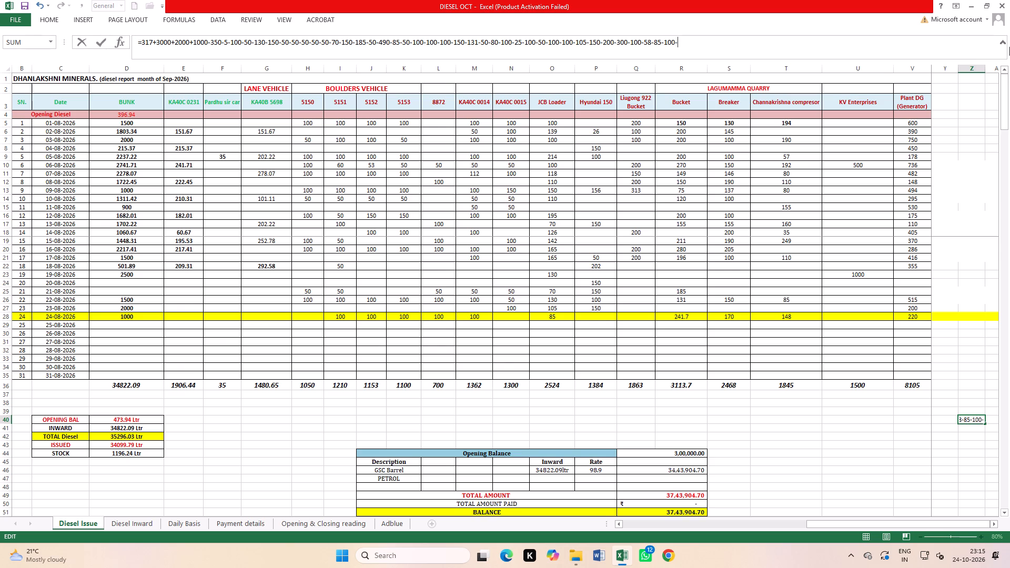
Complete the Z40 balance formula by subtracting the remaining 24 August issues: 242, 170, 220 and 90.
key(4)
key(BackSpace)
text(242)
key(minus)
key(1)
key(7)
key(0)
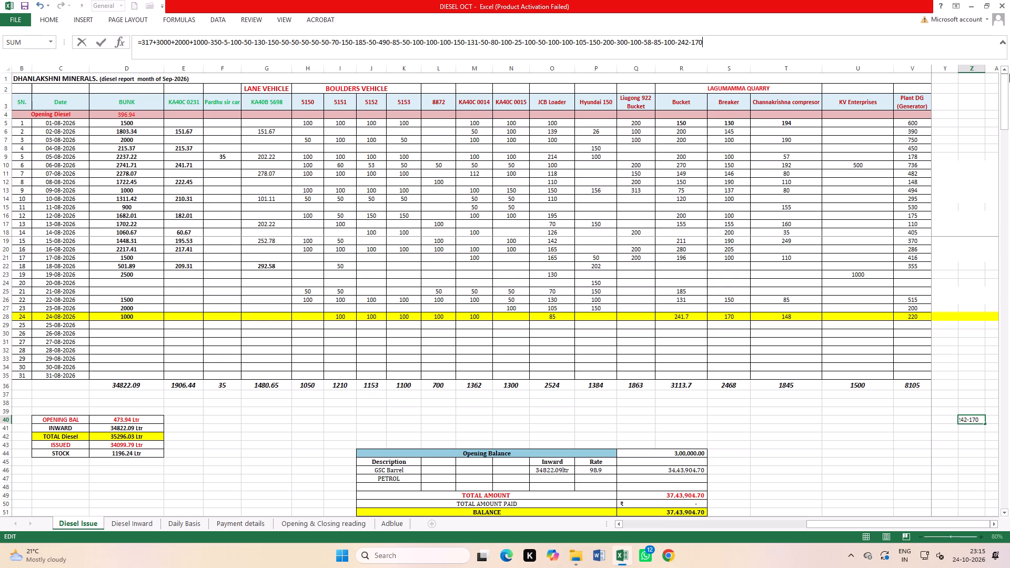
key(minus)
text(22)
text(0-)
text(90)
key(Return)
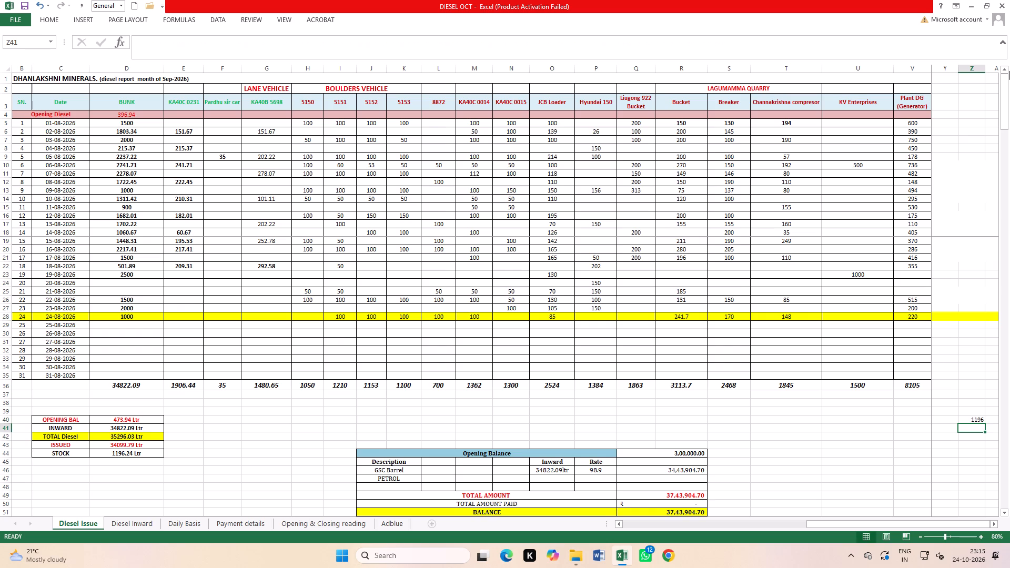